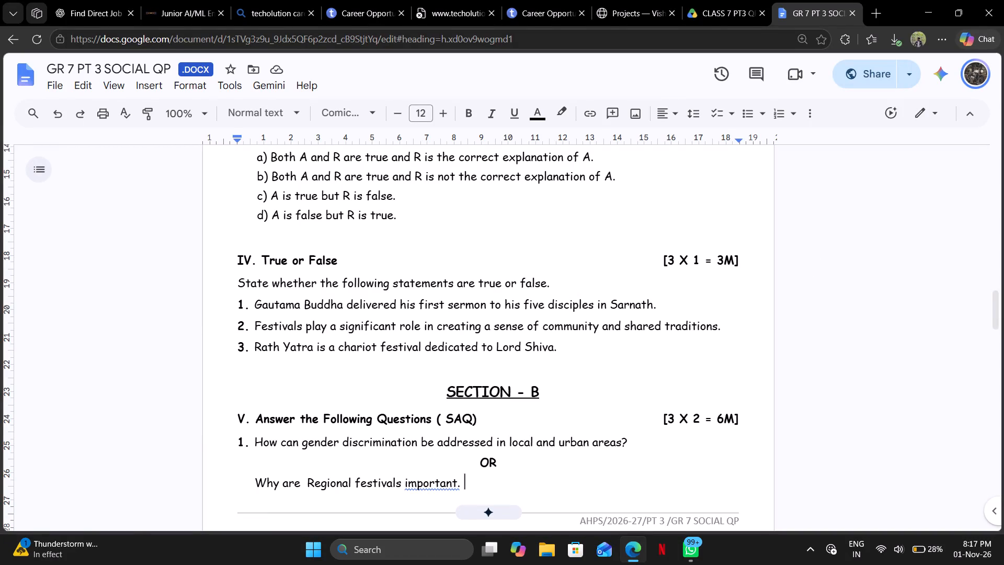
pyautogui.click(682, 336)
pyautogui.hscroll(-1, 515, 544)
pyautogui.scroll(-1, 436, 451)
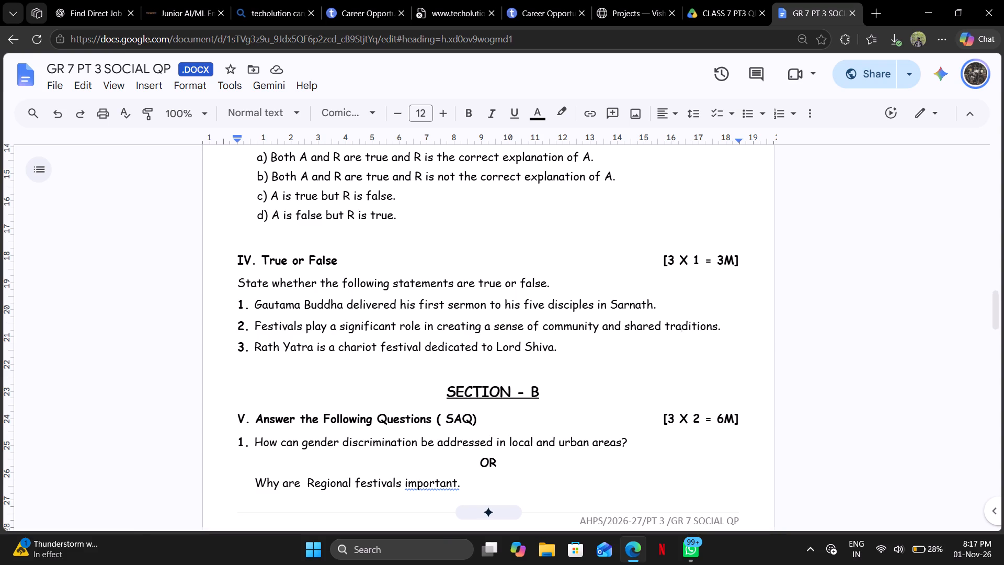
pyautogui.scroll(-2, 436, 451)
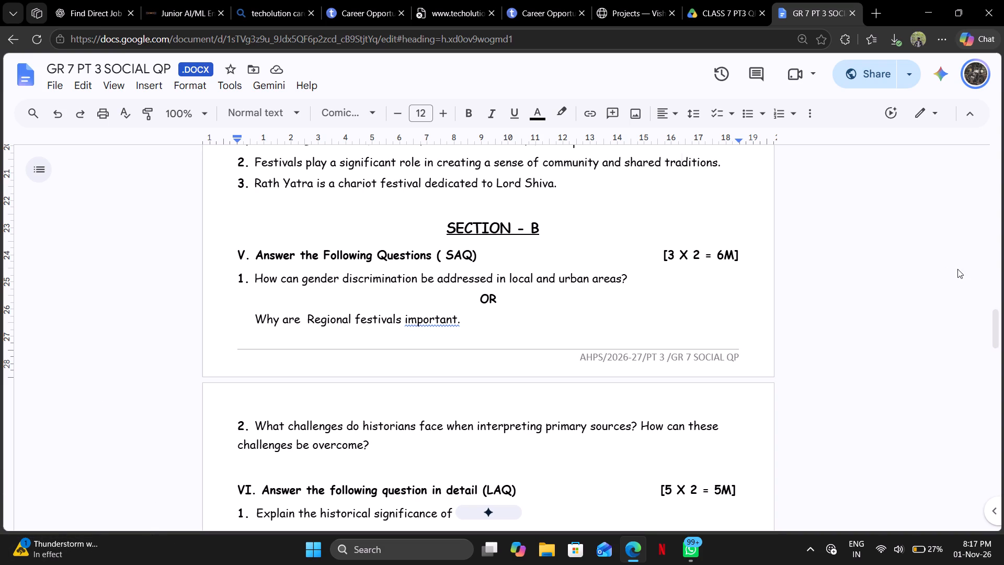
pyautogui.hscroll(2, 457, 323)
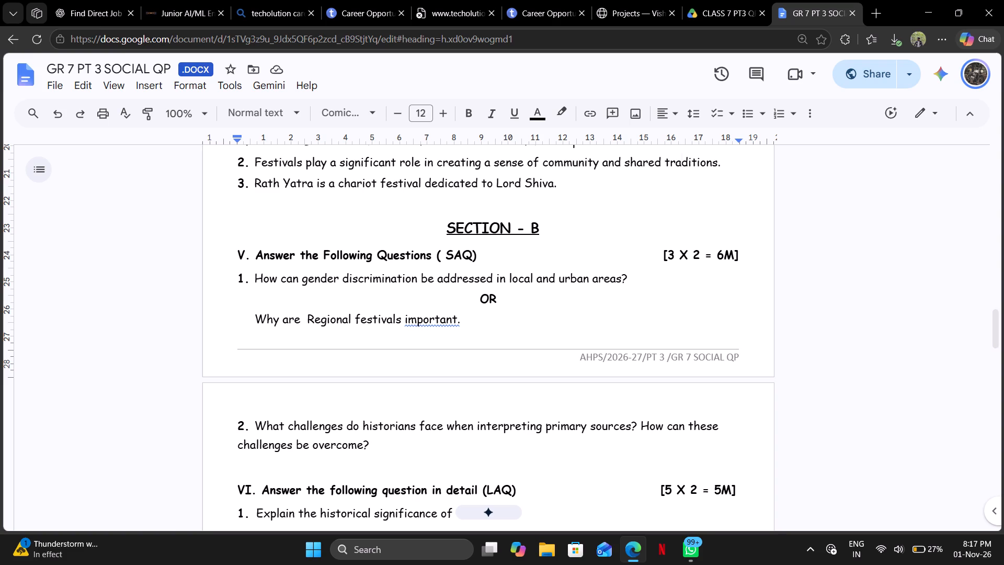
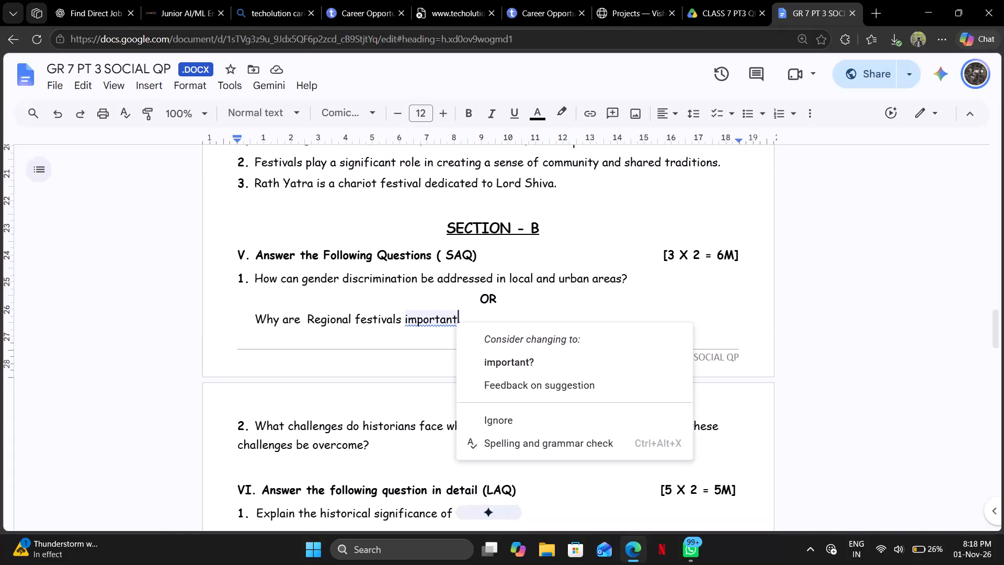
# Reopen the GR 7 PT 3 SOCIAL QP document from the CLASS 7 PT3 QPS folder in Drive.
pyautogui.doubleClick(14, 3)
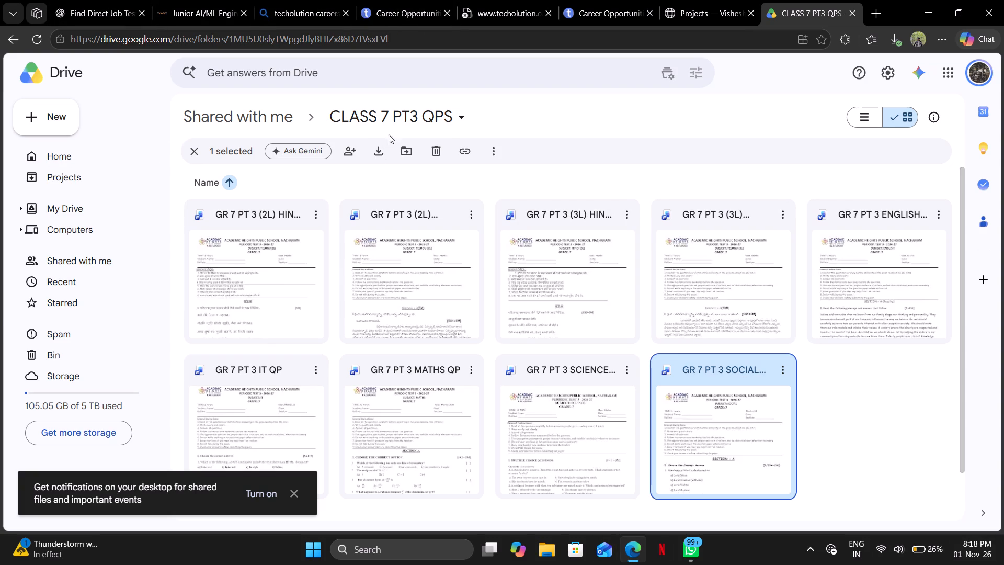
pyautogui.click(739, 437)
pyautogui.doubleClick(704, 442)
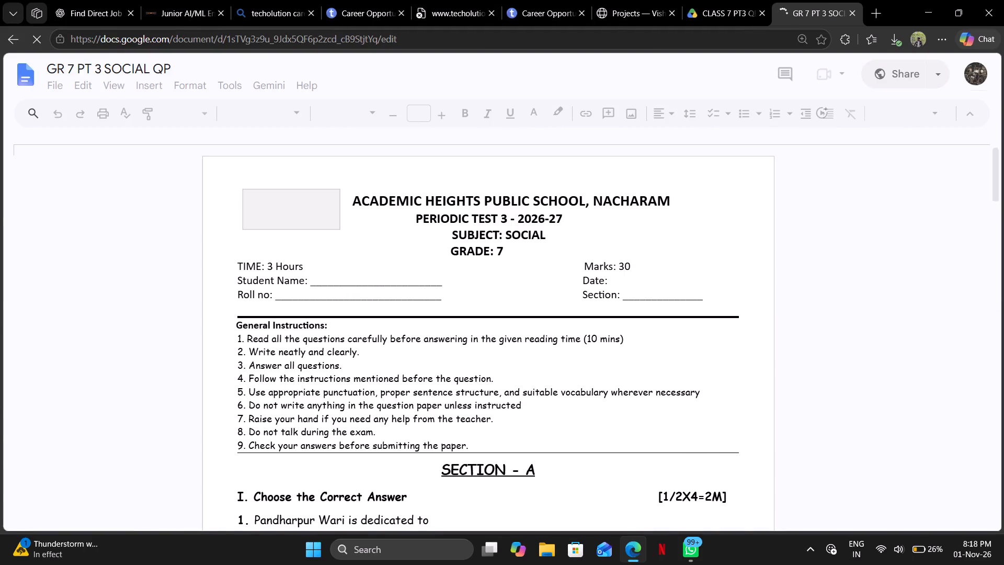
# Read through the question paper from the general instructions to the detailed-answer questions in Section VI.
pyautogui.scroll(-3, 494, 74)
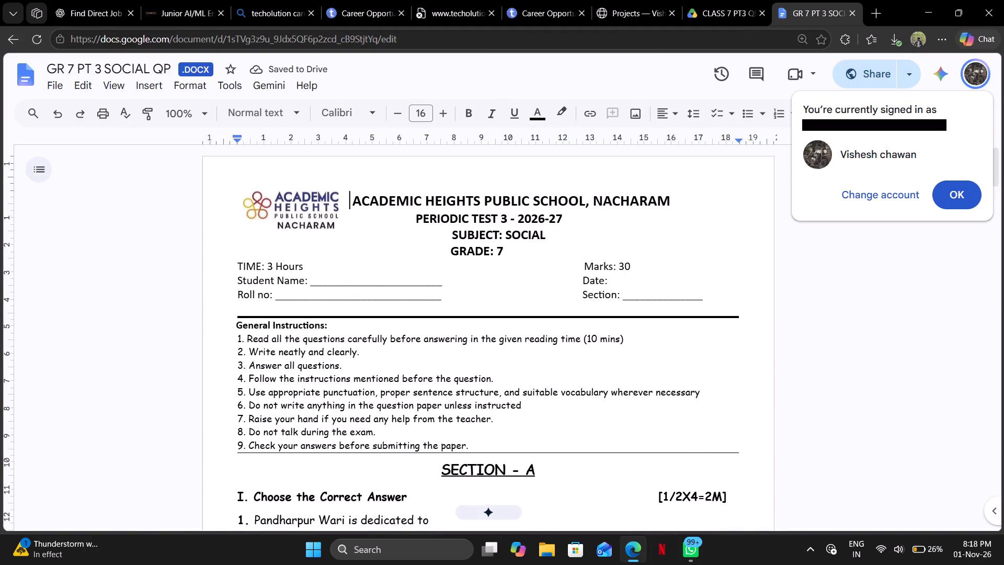
pyautogui.scroll(1, 563, 342)
pyautogui.scroll(-3, 554, 353)
pyautogui.scroll(-4, 331, 145)
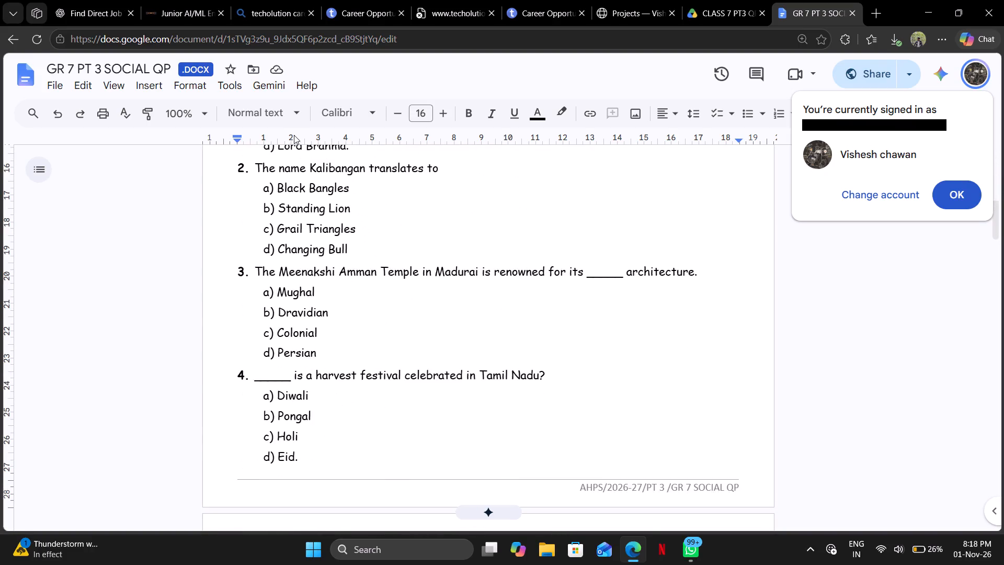
pyautogui.scroll(-4, 294, 133)
pyautogui.scroll(-1, 185, 0)
pyautogui.scroll(-3, 409, 2)
pyautogui.scroll(-5, 609, 564)
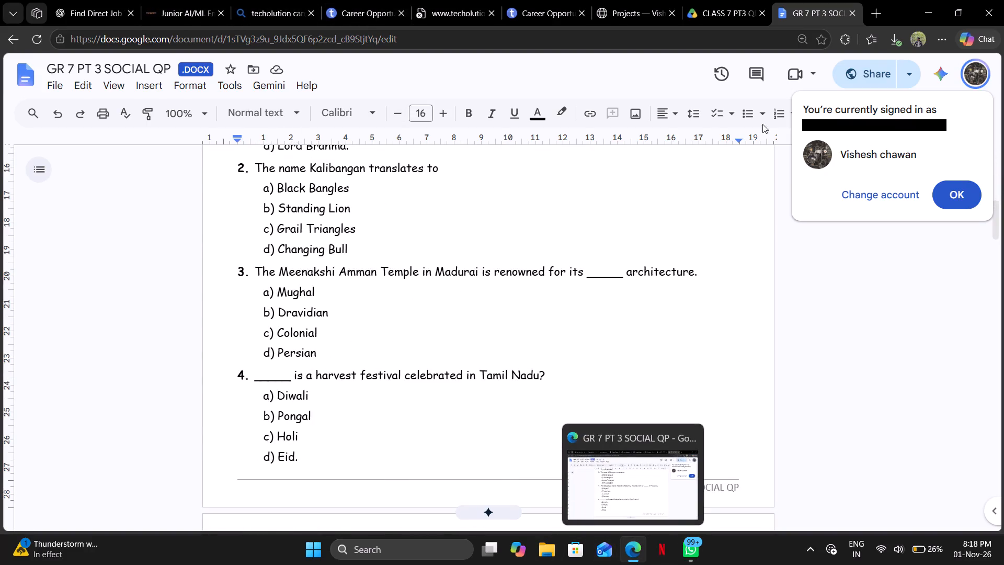
pyautogui.scroll(-2, 708, 130)
pyautogui.scroll(-6, 727, 321)
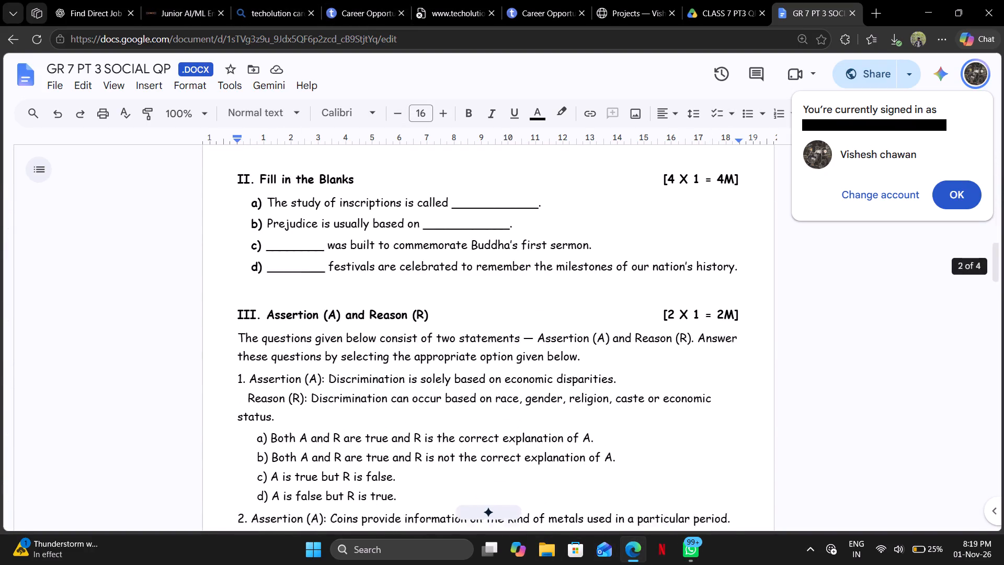
pyautogui.scroll(-8, 741, 299)
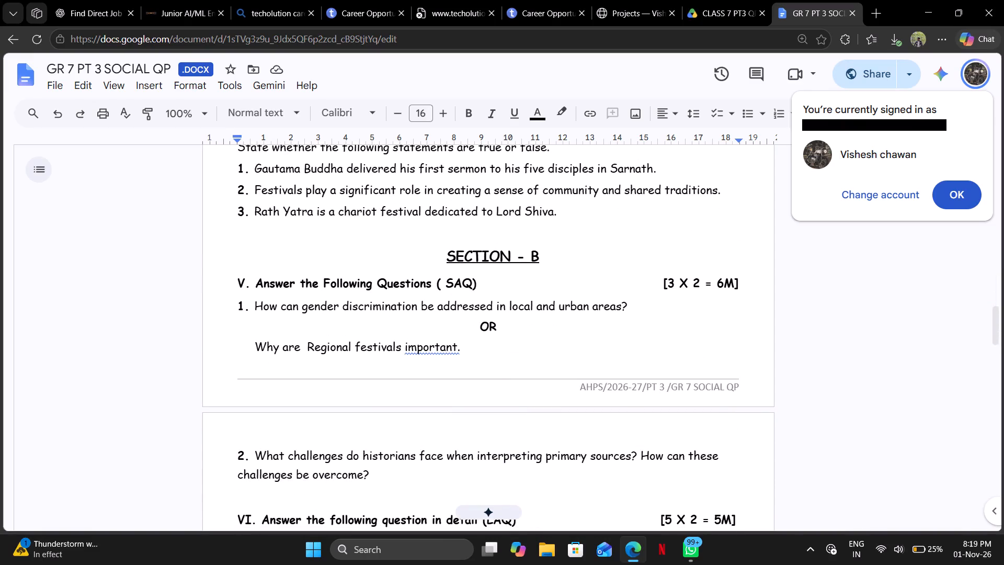
pyautogui.scroll(-3, 740, 275)
pyautogui.scroll(3, 735, 273)
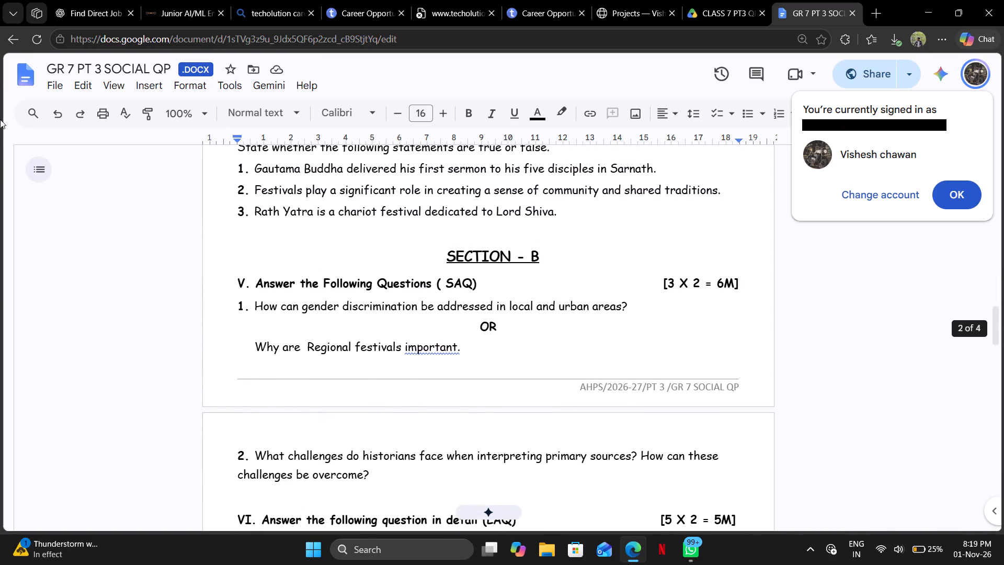
pyautogui.scroll(-2, 1003, 246)
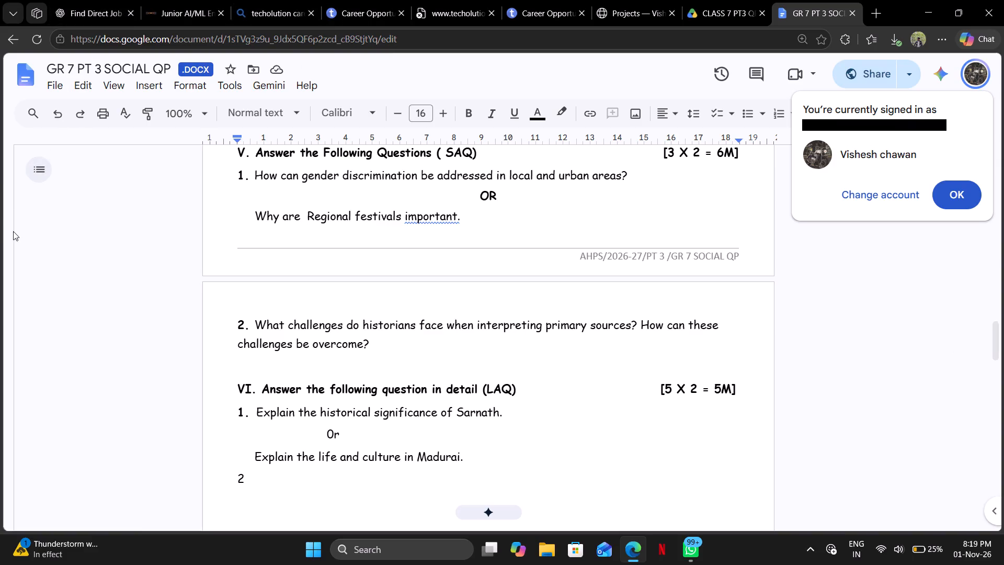
pyautogui.scroll(-1, 31, 290)
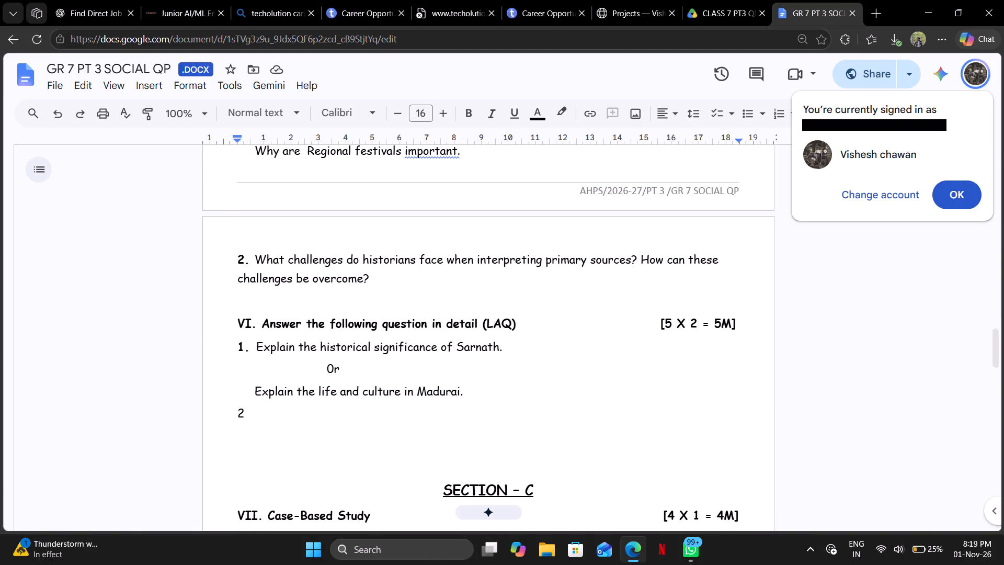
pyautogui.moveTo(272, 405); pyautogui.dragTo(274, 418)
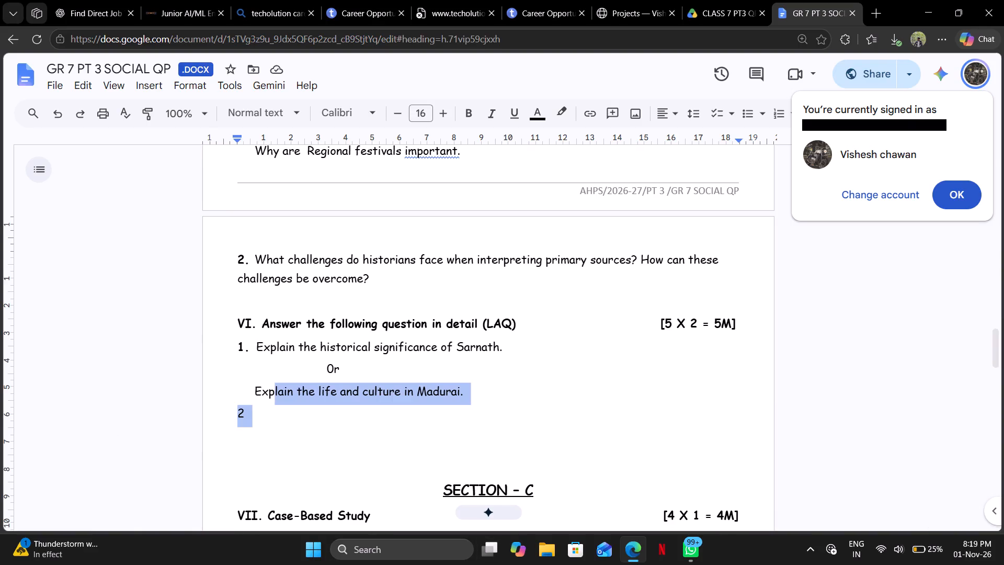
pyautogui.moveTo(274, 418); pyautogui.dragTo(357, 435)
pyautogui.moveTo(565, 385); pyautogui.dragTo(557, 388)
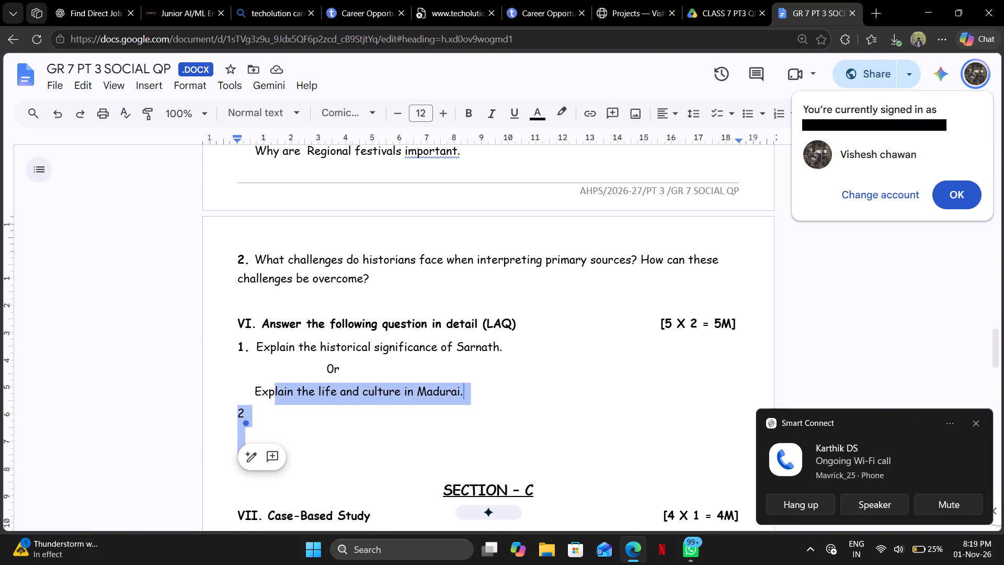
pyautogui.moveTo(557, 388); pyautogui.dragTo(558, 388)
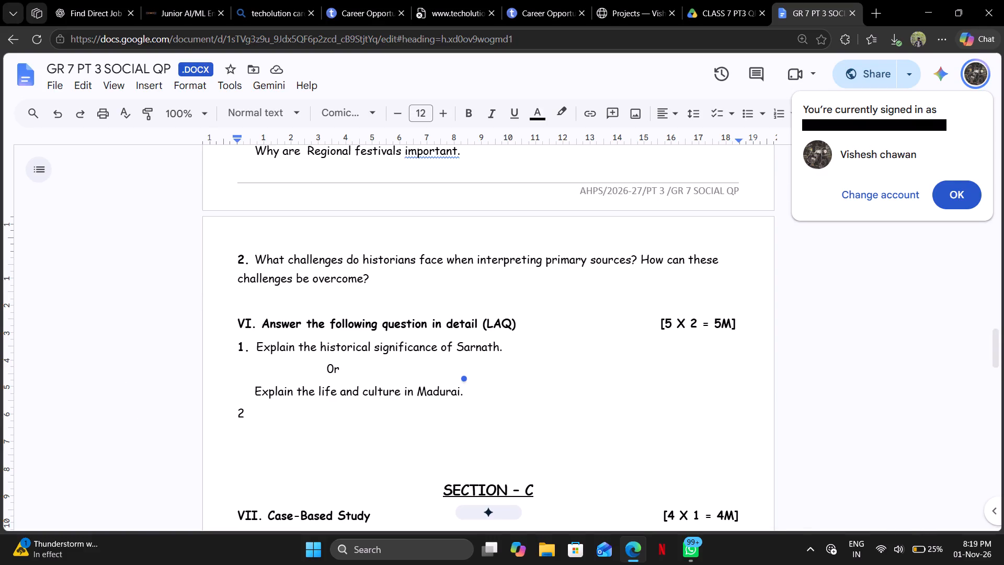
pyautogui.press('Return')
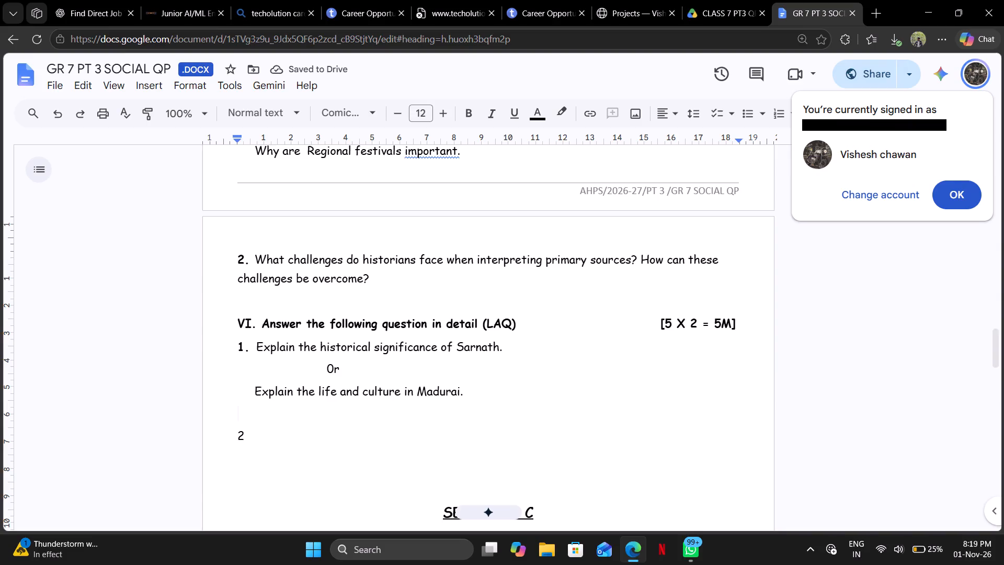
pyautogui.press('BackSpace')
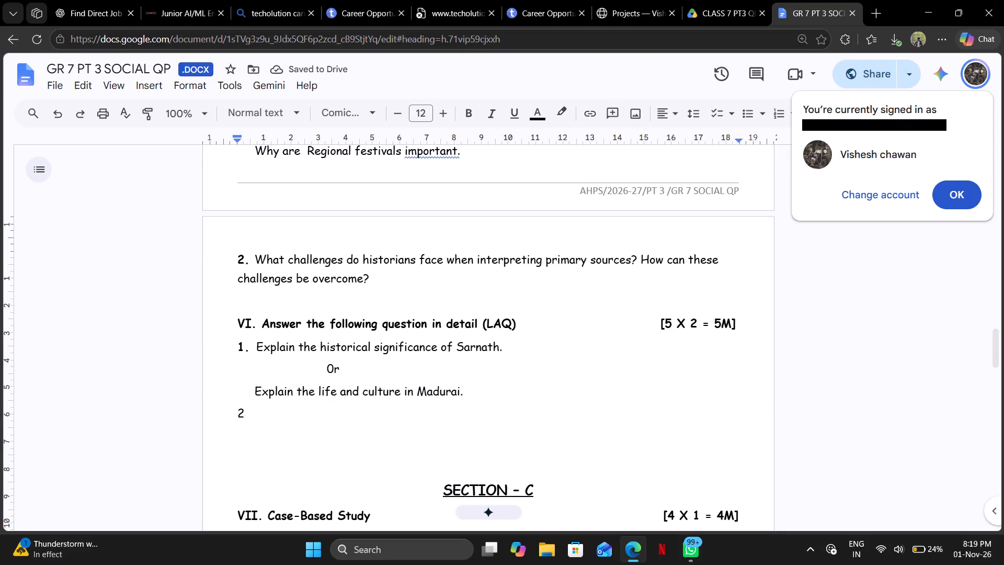
# Add a period after the number 2 in Section VI and begin its question with "How does Pandhapur waari acts as a".
pyautogui.click(244, 412)
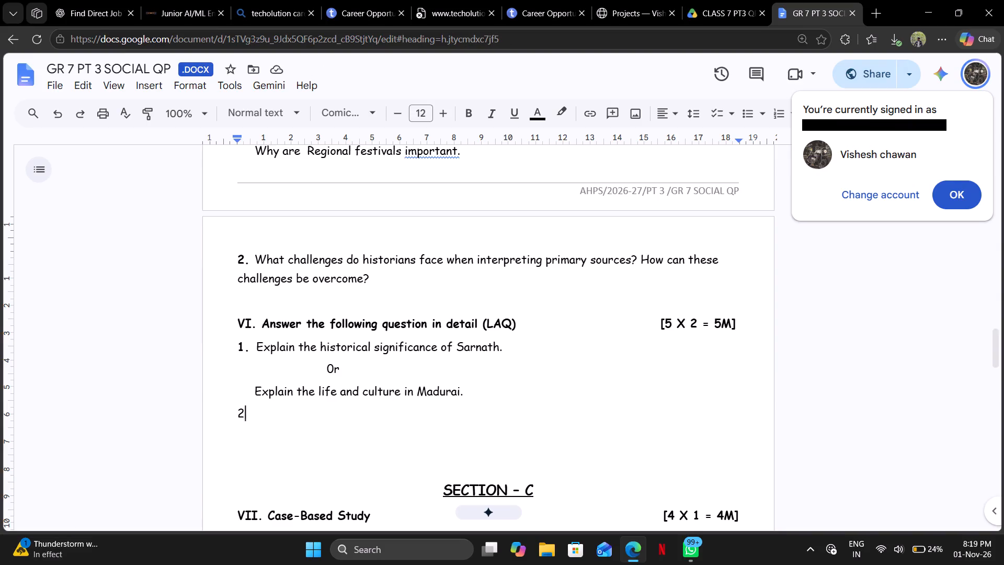
pyautogui.press('.')
pyautogui.write('ow do')
pyautogui.press('e')
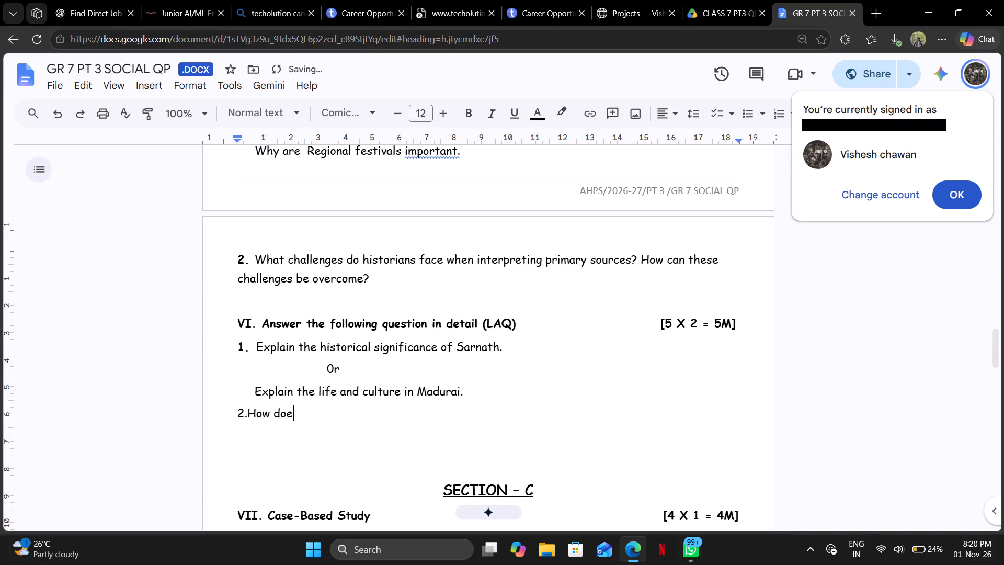
pyautogui.write('s')
pyautogui.press('space')
pyautogui.write('andha')
pyautogui.write('pur waari acts')
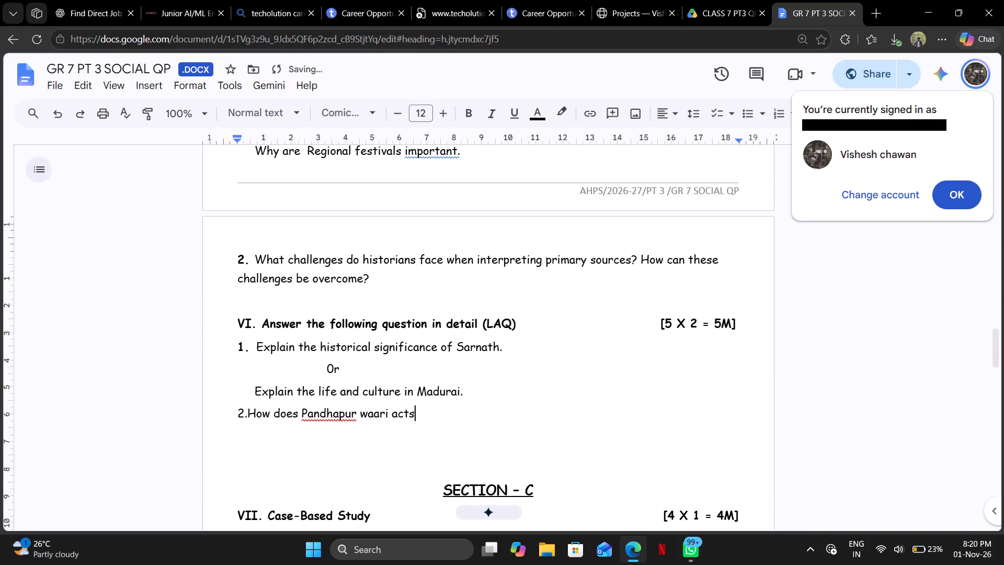
pyautogui.press('space')
pyautogui.write('as a')
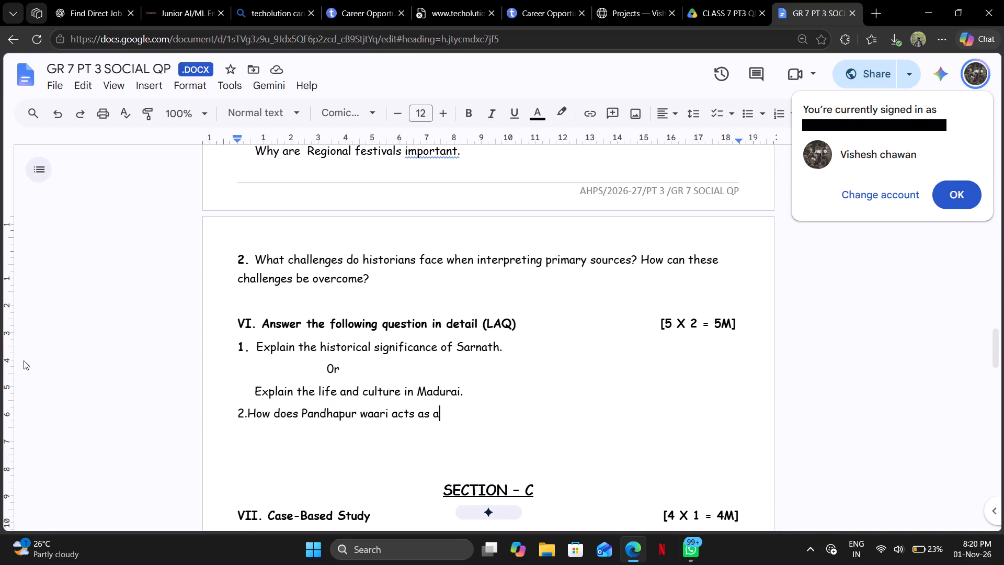
# Correct the festival's name in Section VI question 2 to "Pandharpur wari".
pyautogui.rightClick(336, 414)
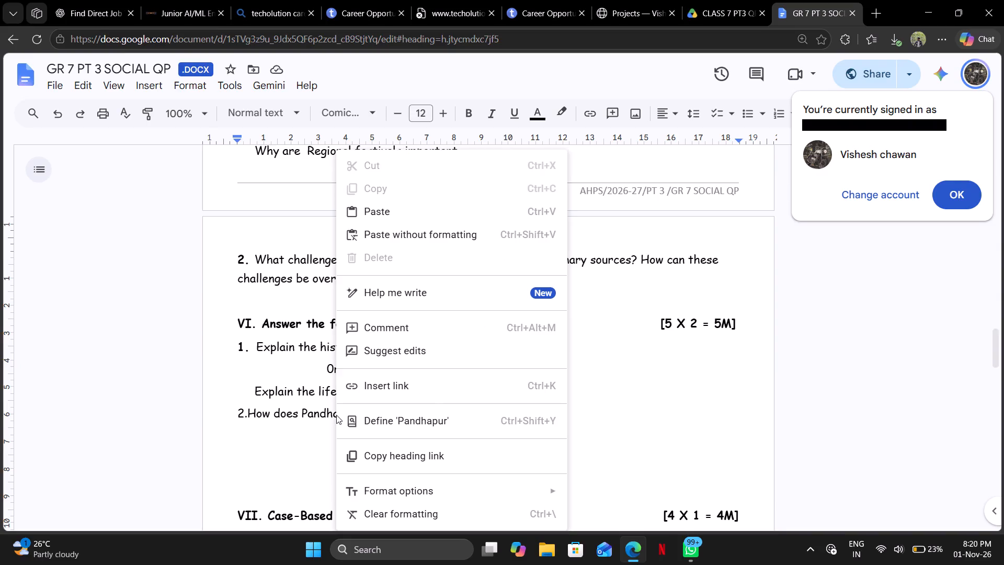
pyautogui.click(336, 415)
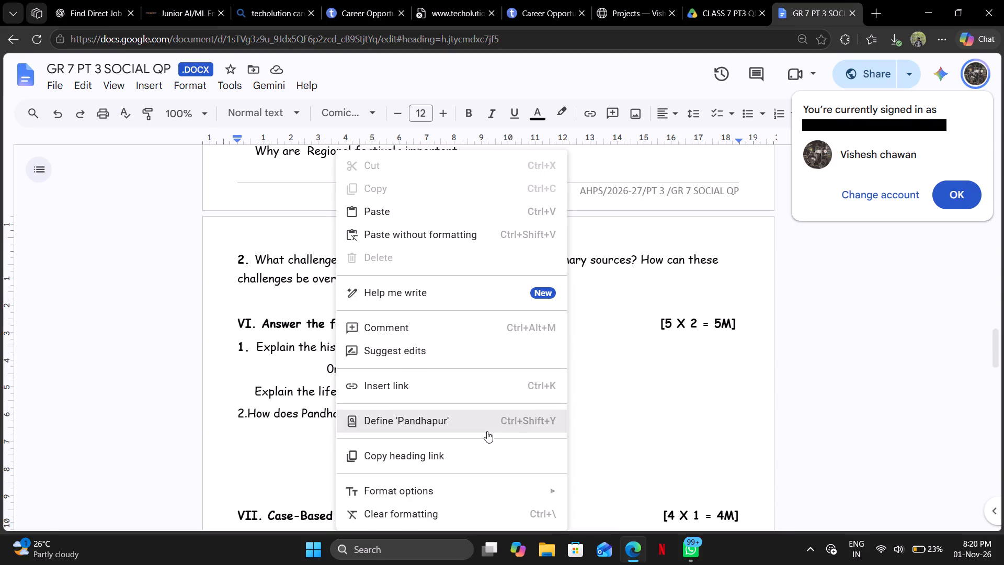
pyautogui.moveTo(718, 447); pyautogui.dragTo(712, 445)
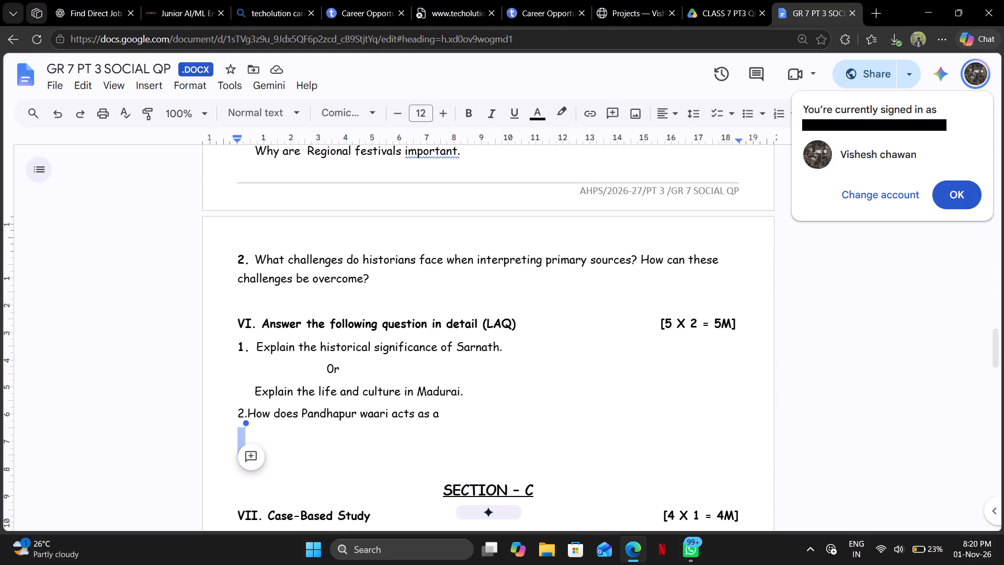
pyautogui.click(340, 415)
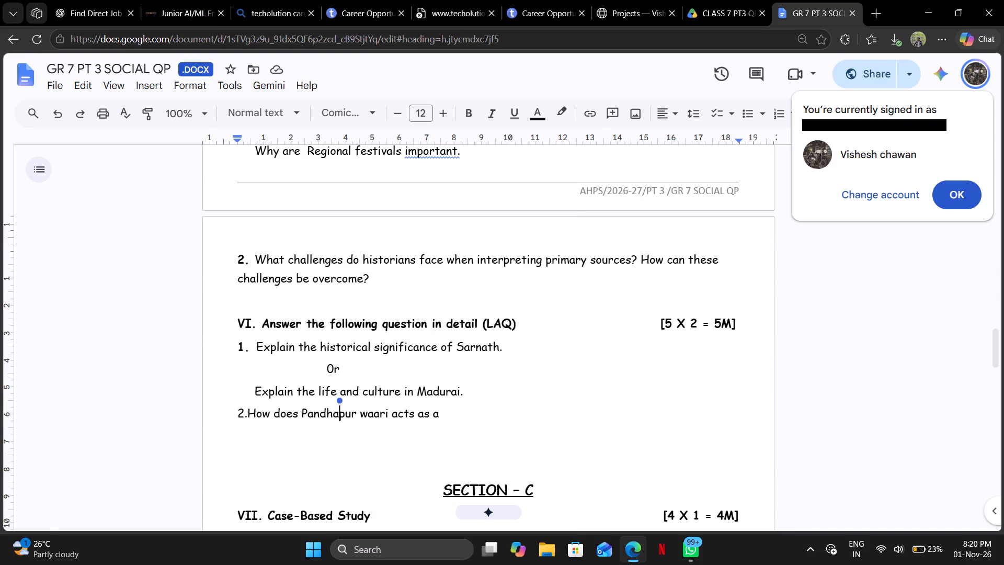
pyautogui.press('r')
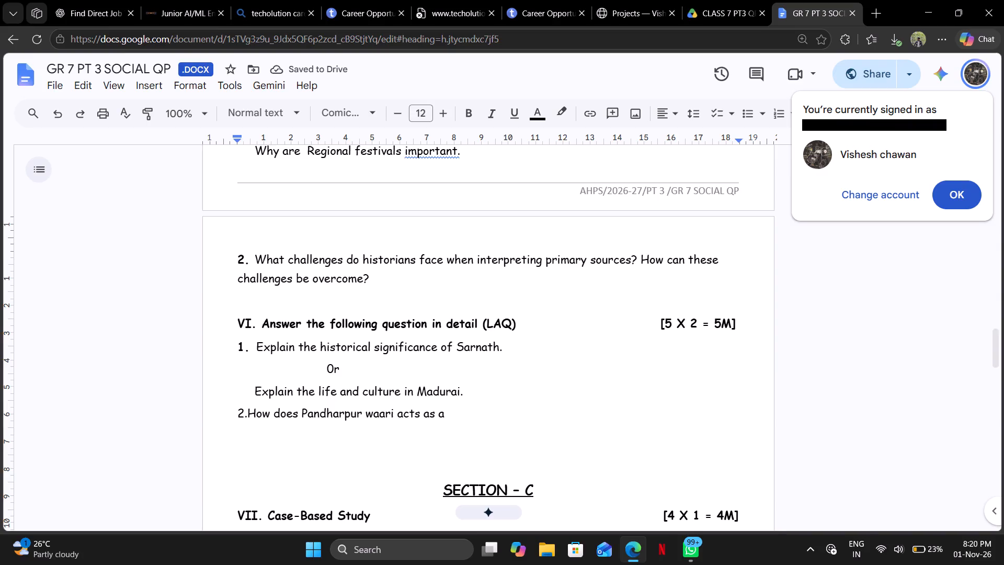
pyautogui.click(380, 414)
pyautogui.press('BackSpace')
# Continue Section VI question 2 after "acts as a" with the words "platform for unifying various cultures".
pyautogui.click(445, 408)
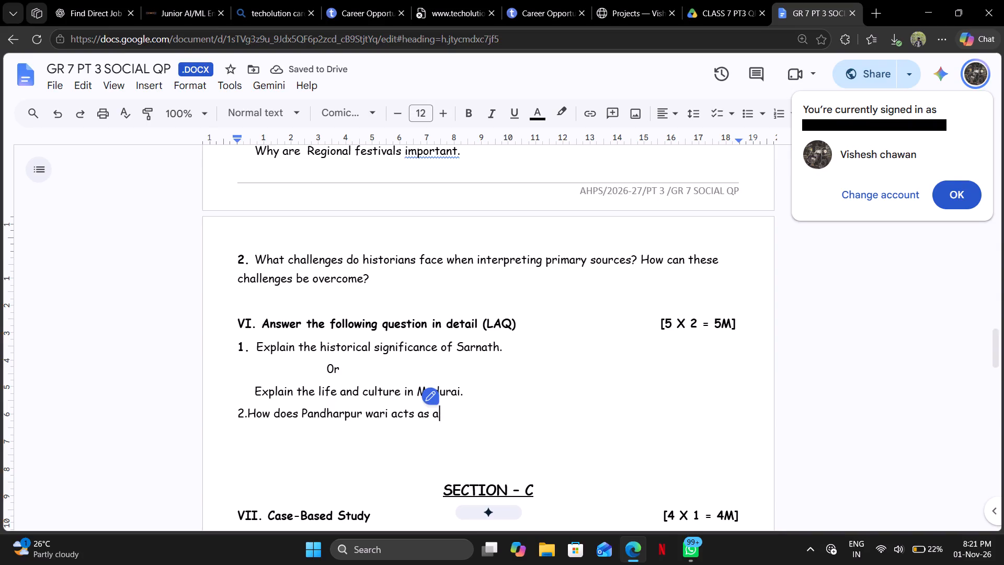
pyautogui.press('space')
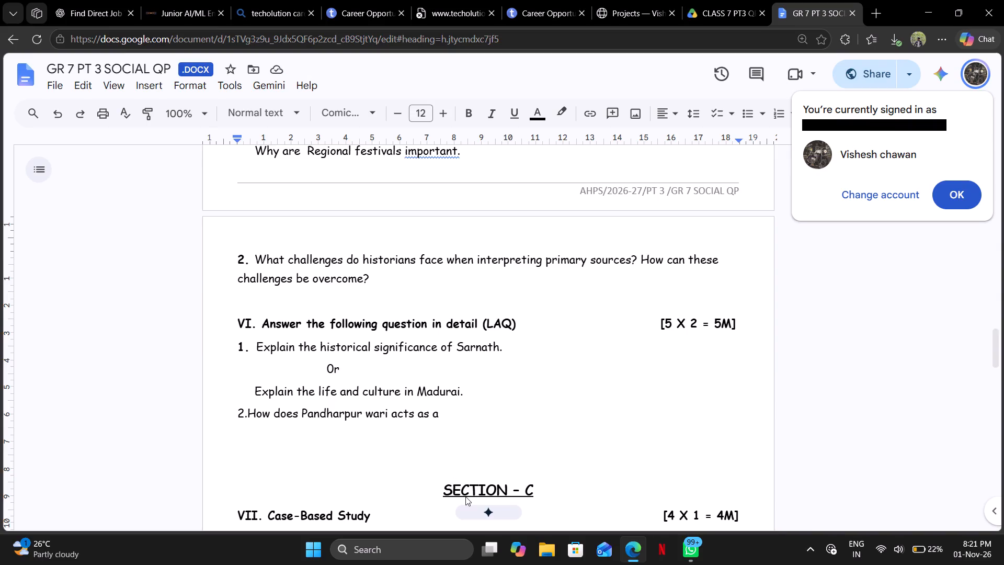
pyautogui.press('p')
pyautogui.write('lat')
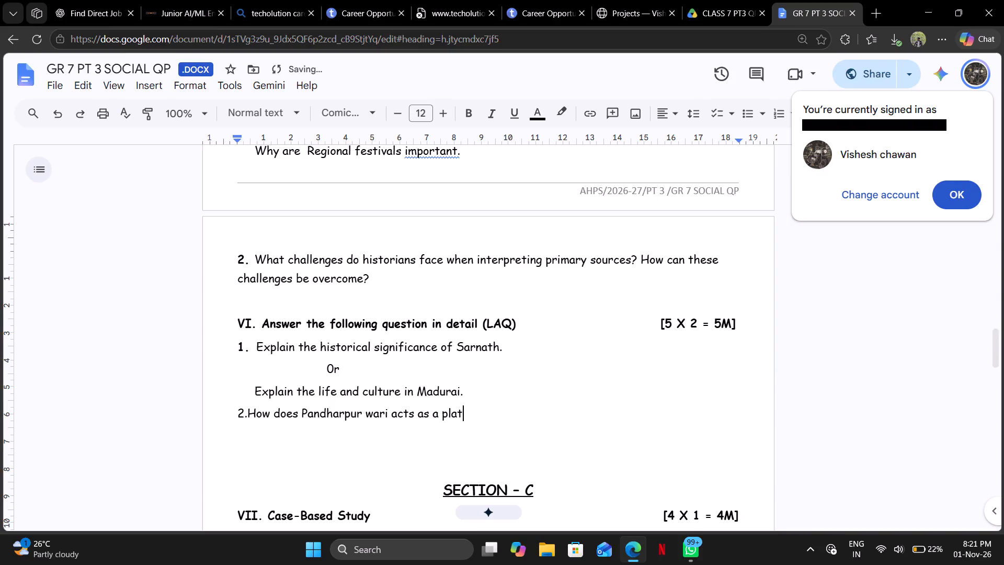
pyautogui.write('form')
pyautogui.press('space')
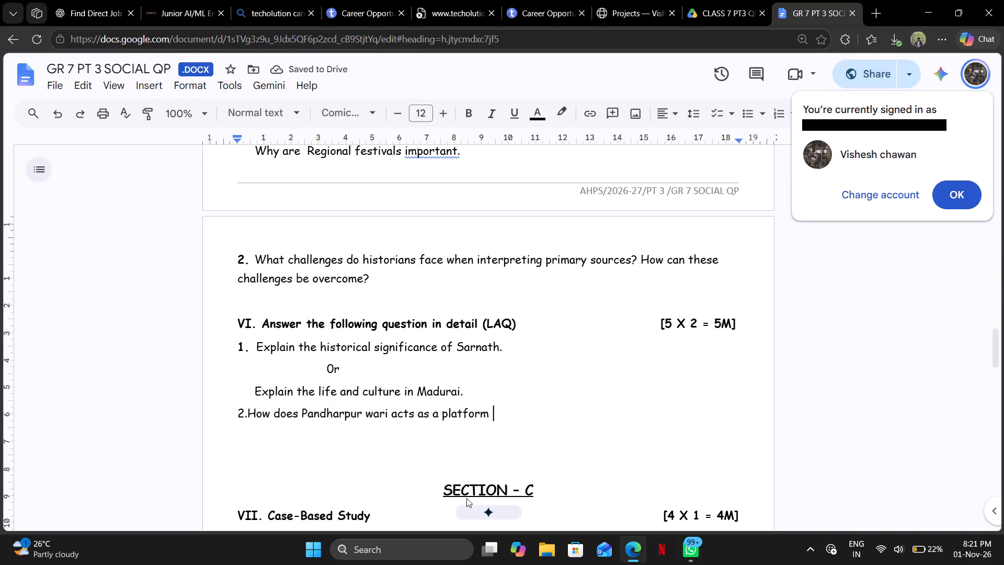
pyautogui.press('f')
pyautogui.write('or')
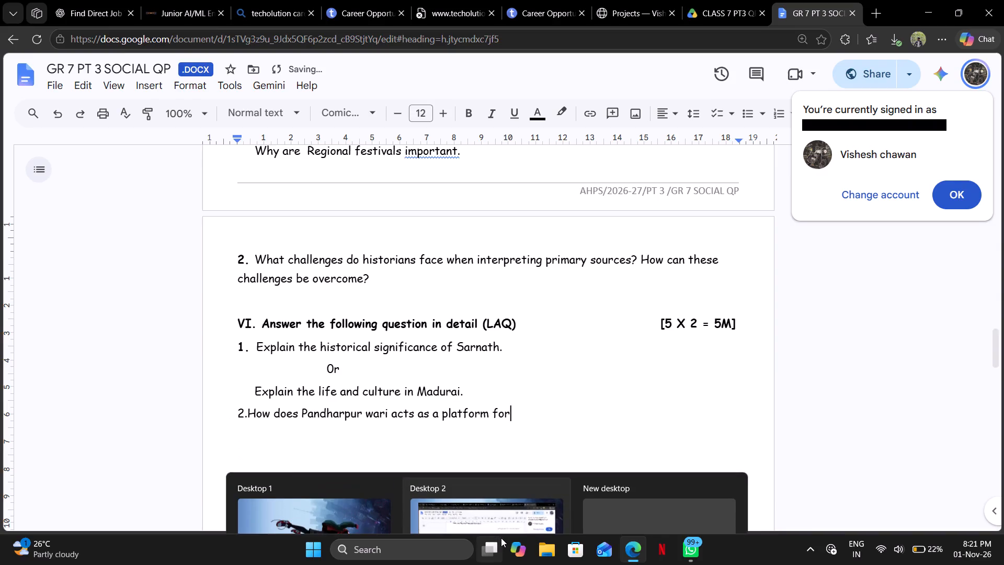
pyautogui.press('space')
pyautogui.write('unifying')
pyautogui.press('space')
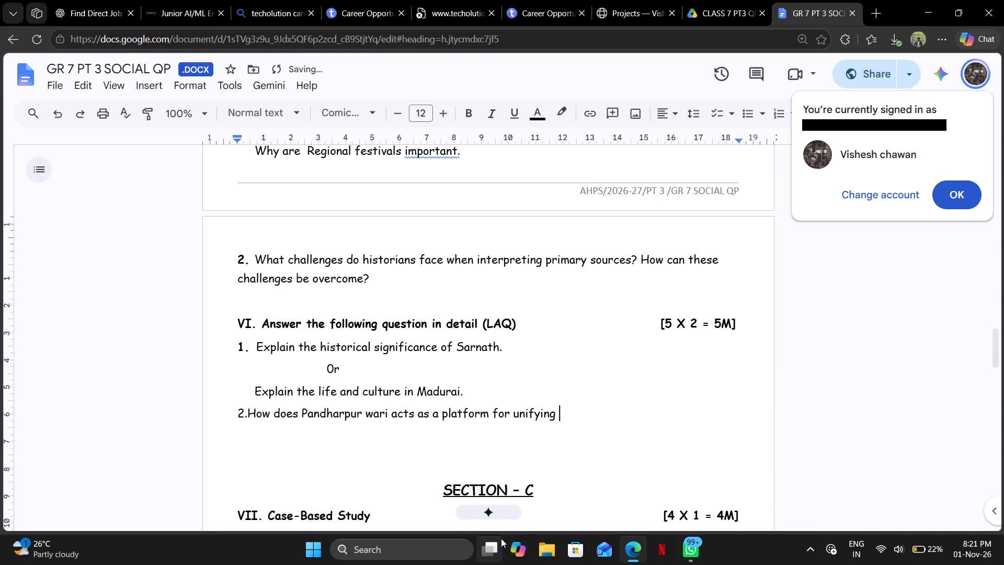
pyautogui.write('various')
pyautogui.press('space')
pyautogui.write('cu')
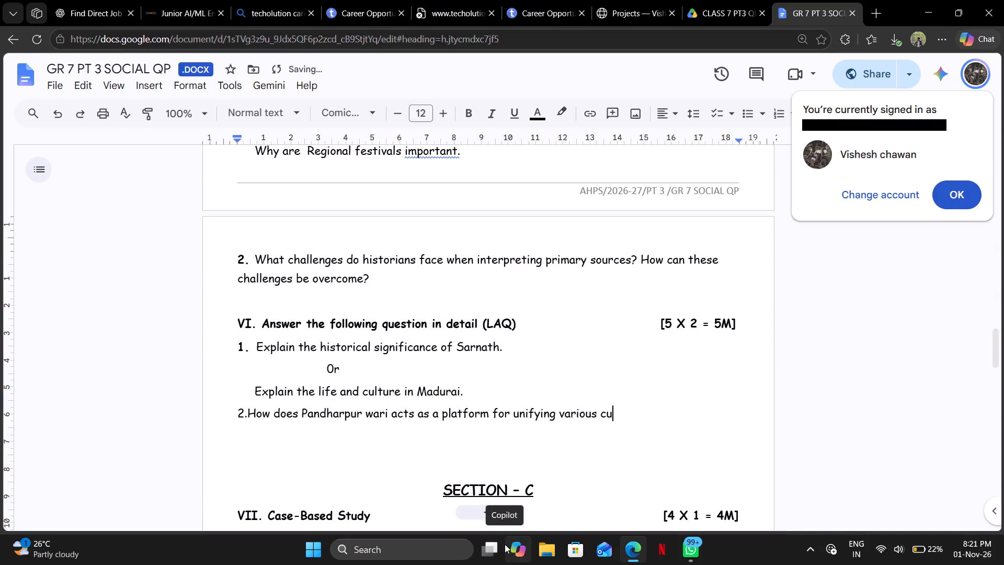
pyautogui.write('ltures')
pyautogui.press('space')
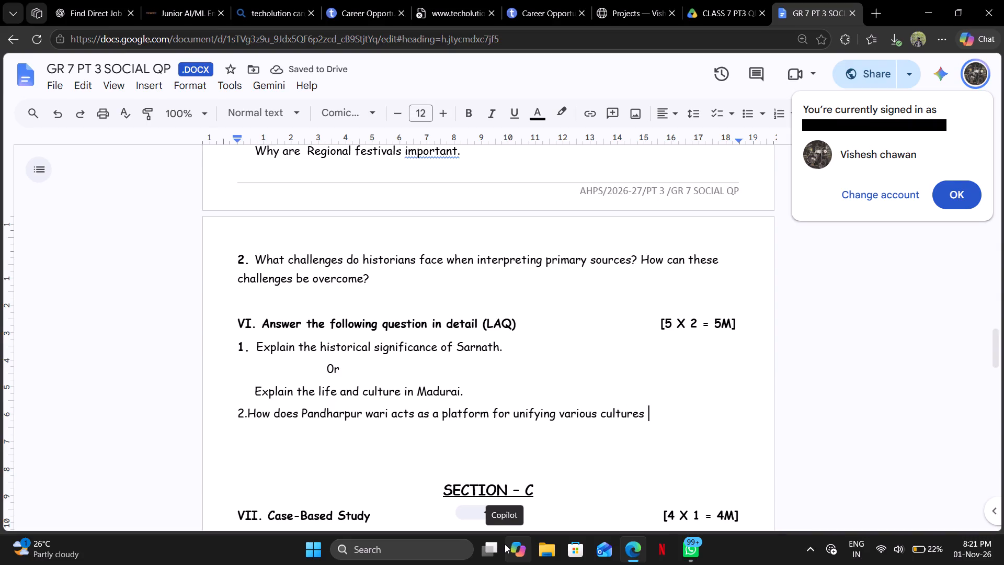
# Finish the question sentence in Section VI question 2 with "and promoting inclusion ?".
pyautogui.write('and')
pyautogui.press('space')
pyautogui.press('p')
pyautogui.press('r')
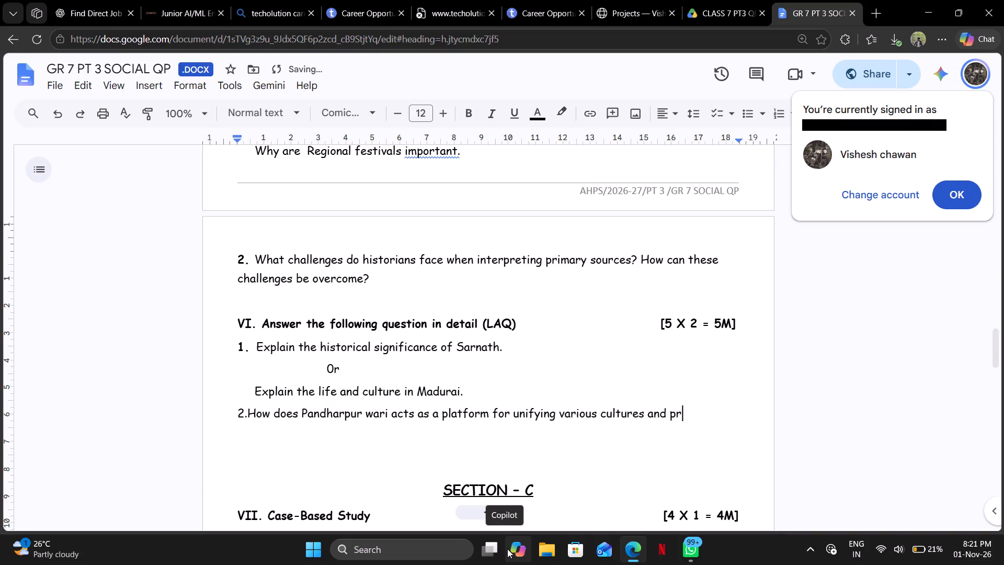
pyautogui.write('omoting')
pyautogui.press('space')
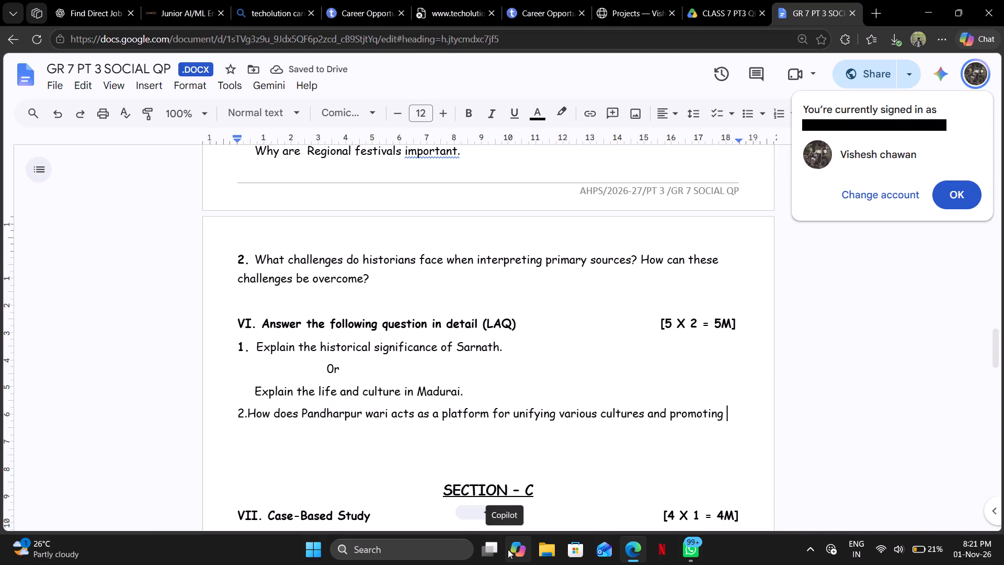
pyautogui.write('incu')
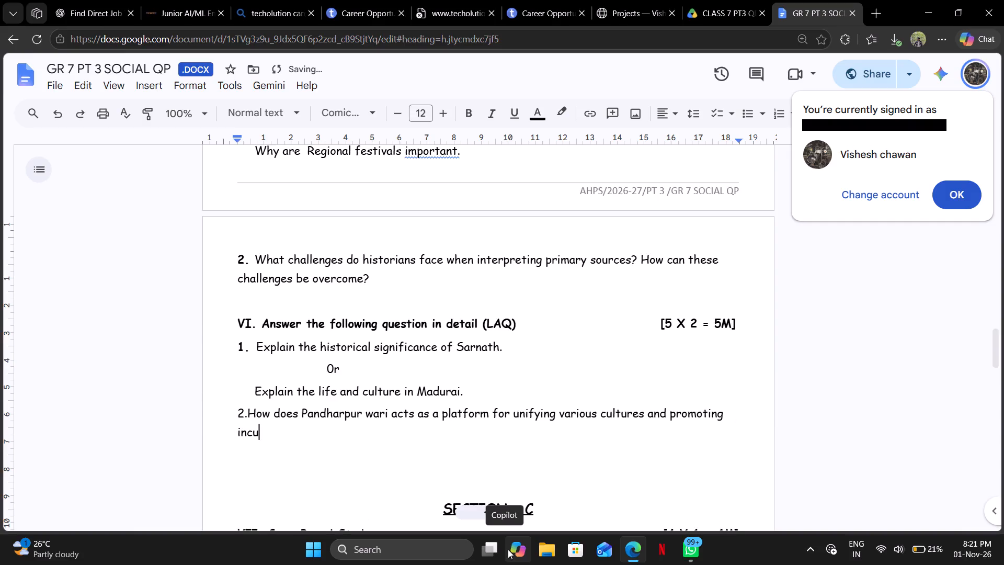
pyautogui.press('l')
pyautogui.write('sion')
pyautogui.press('space')
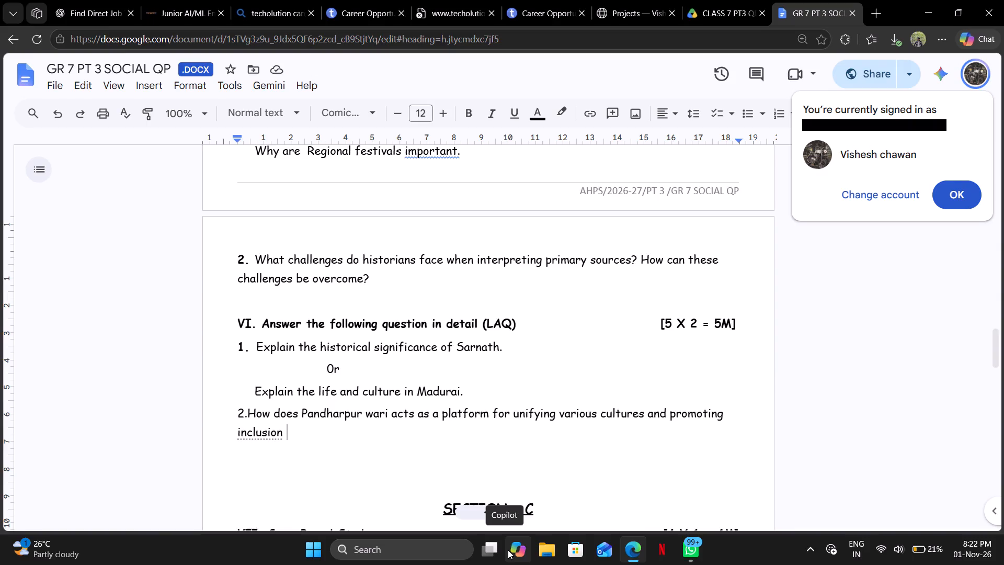
pyautogui.hotkey('shift', '?')
# Add the word "Explain" after the question mark in Section VI question 2.
pyautogui.press('space')
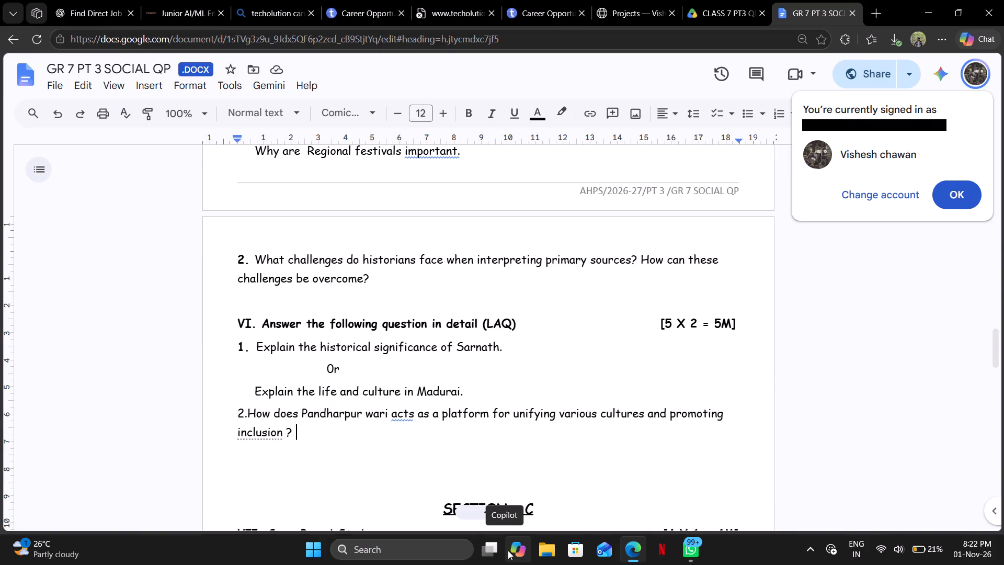
pyautogui.press('e')
pyautogui.press('x')
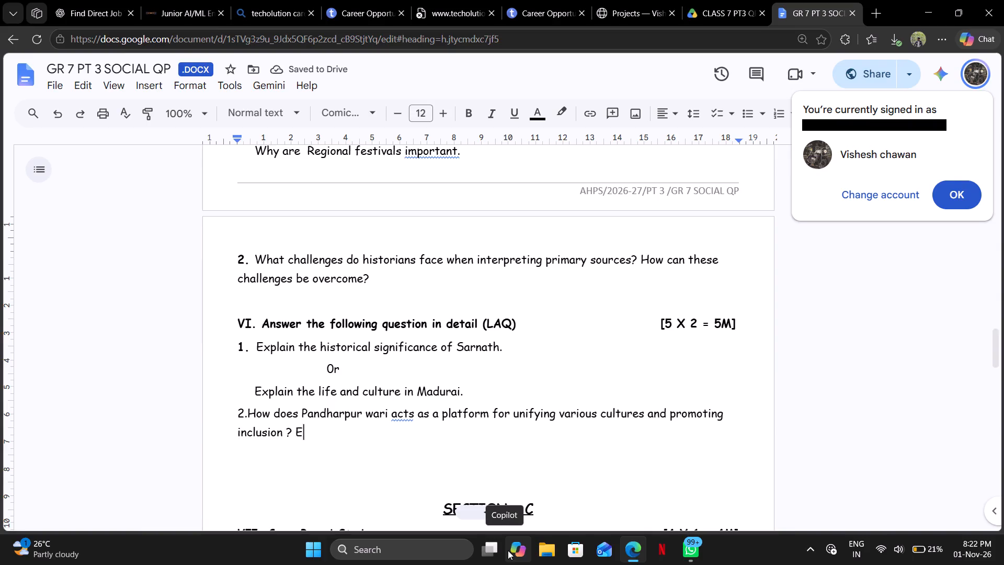
pyautogui.press('p')
pyautogui.write('la')
pyautogui.write('in')
pyautogui.press('space')
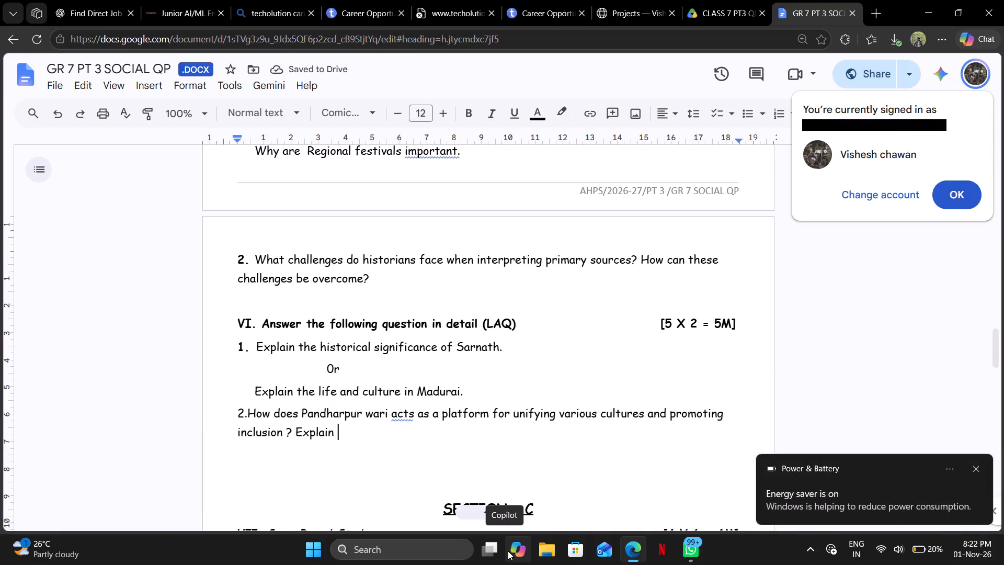
pyautogui.moveTo(508, 551); pyautogui.dragTo(588, 512)
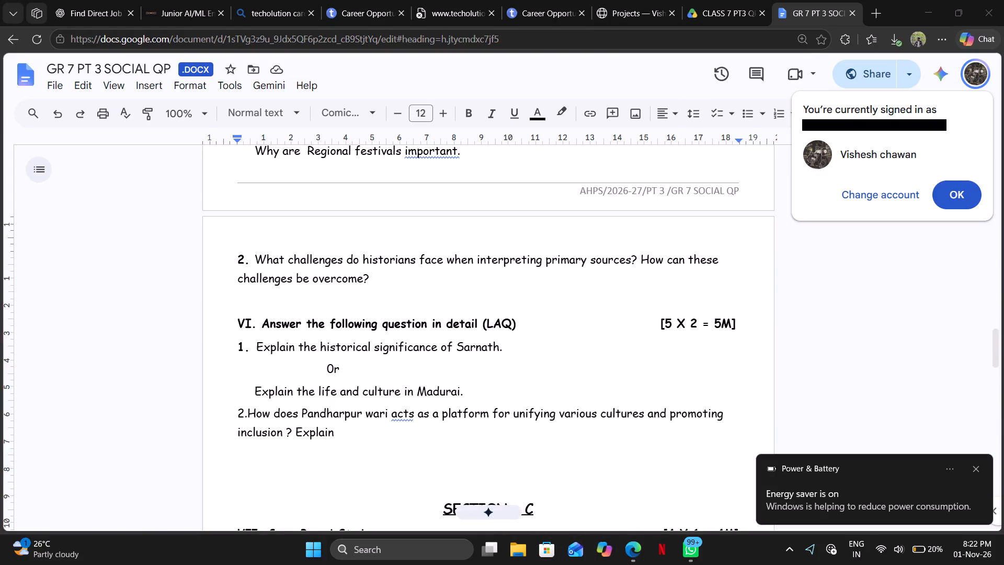
# Change the total marks in the Section VI heading to 10M, directly after the equals sign.
pyautogui.click(722, 323)
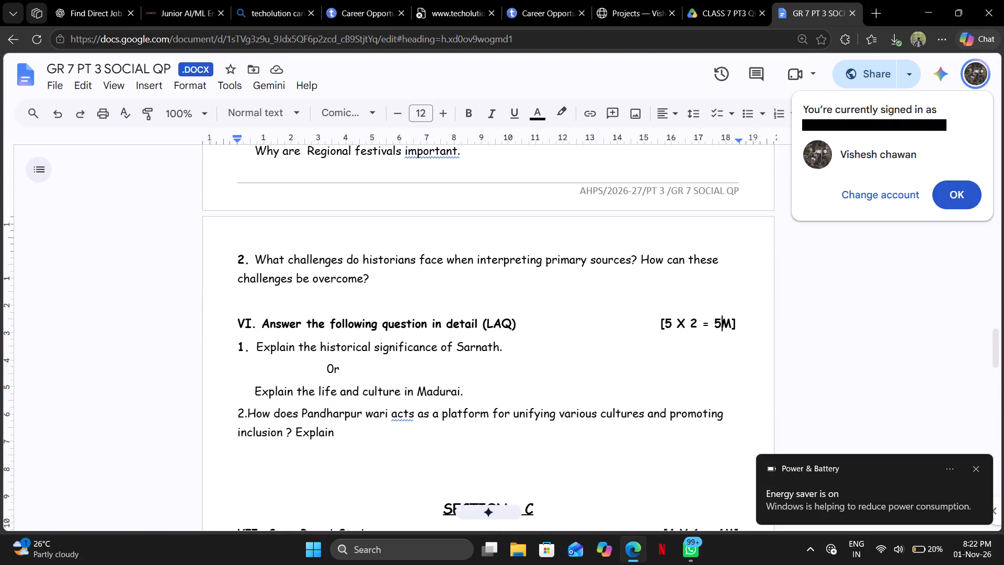
pyautogui.press('BackSpace')
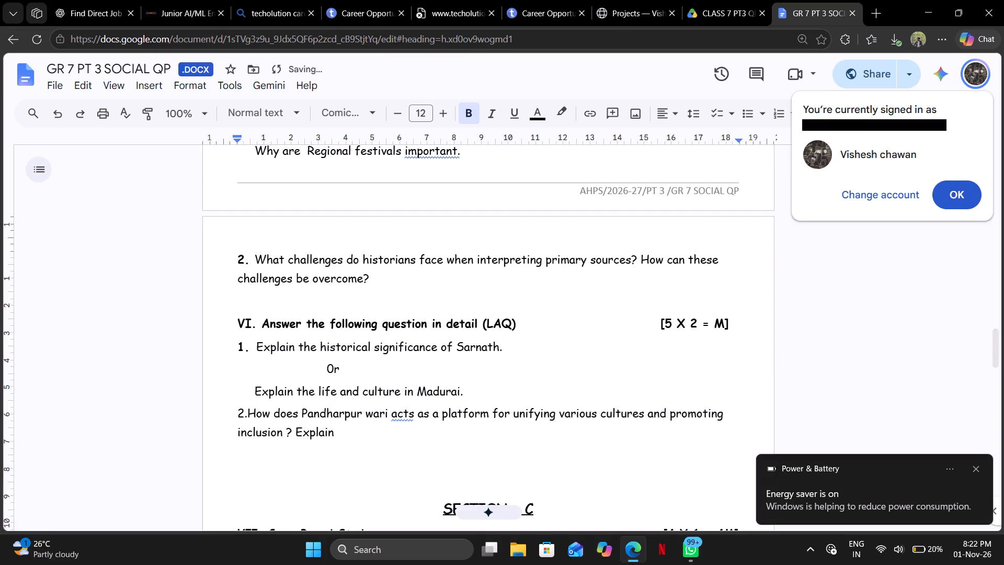
pyautogui.press('BackSpace')
pyautogui.write('10')
# Change the deity's name in True or False statement 3 of Section IV to "Lord Shiv", keeping the closing period.
pyautogui.scroll(1, 340, 174)
pyautogui.scroll(2, 338, 400)
pyautogui.scroll(2, 370, 324)
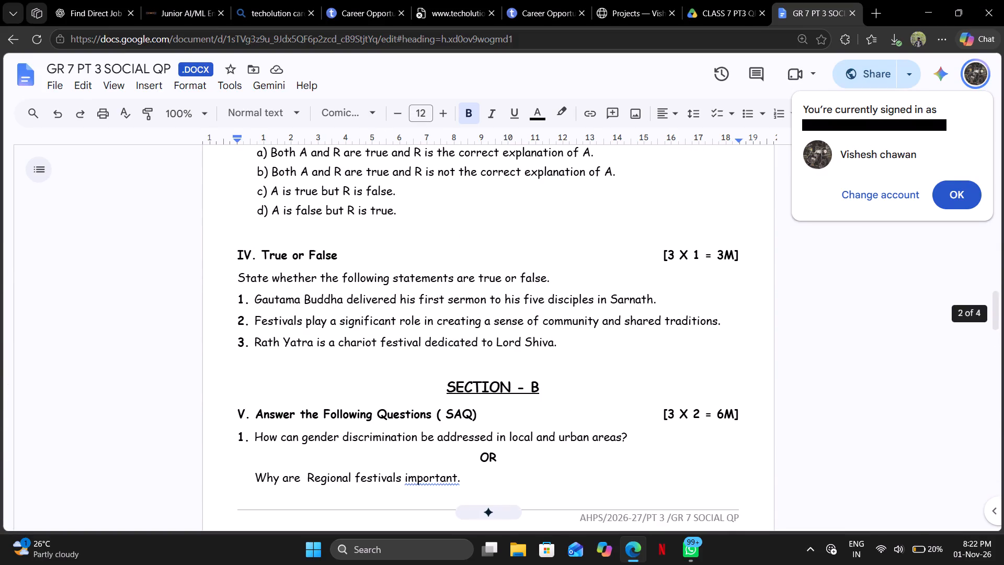
pyautogui.click(567, 336)
pyautogui.press('BackSpace')
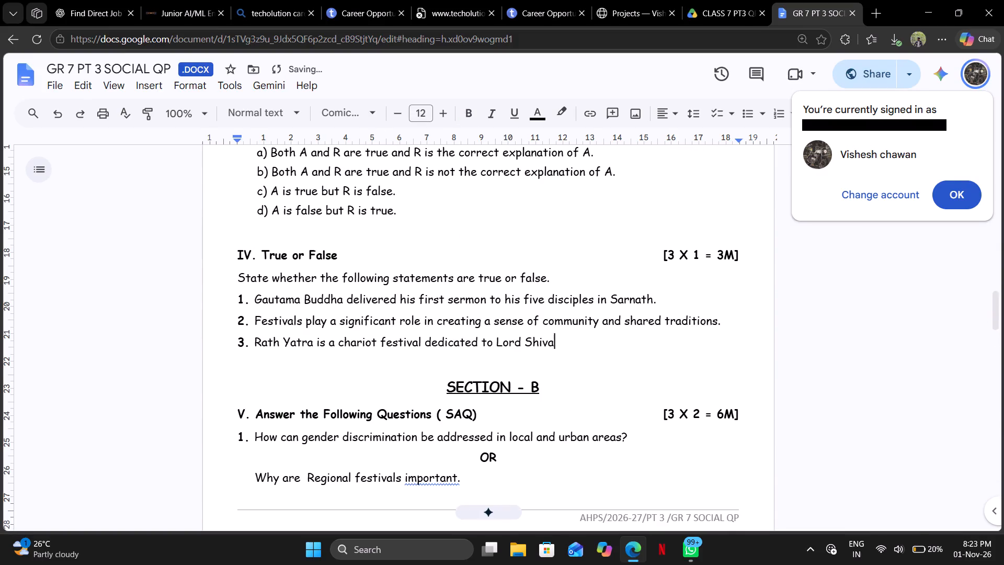
pyautogui.press('BackSpace')
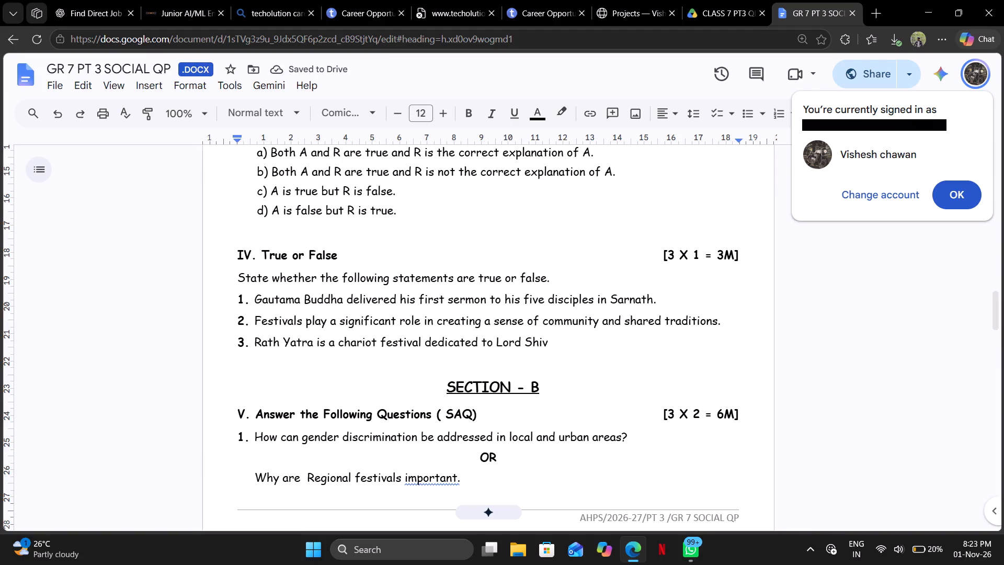
pyautogui.press('.')
# Start a new line numbered "4." below statement 3 in the Section IV True or False list.
pyautogui.press('Return')
pyautogui.press('4')
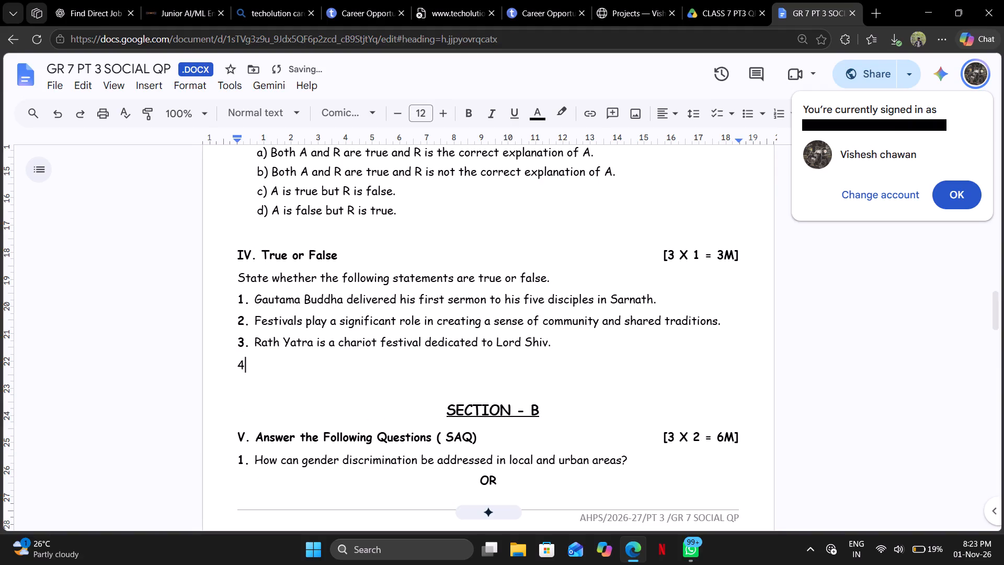
pyautogui.press('.')
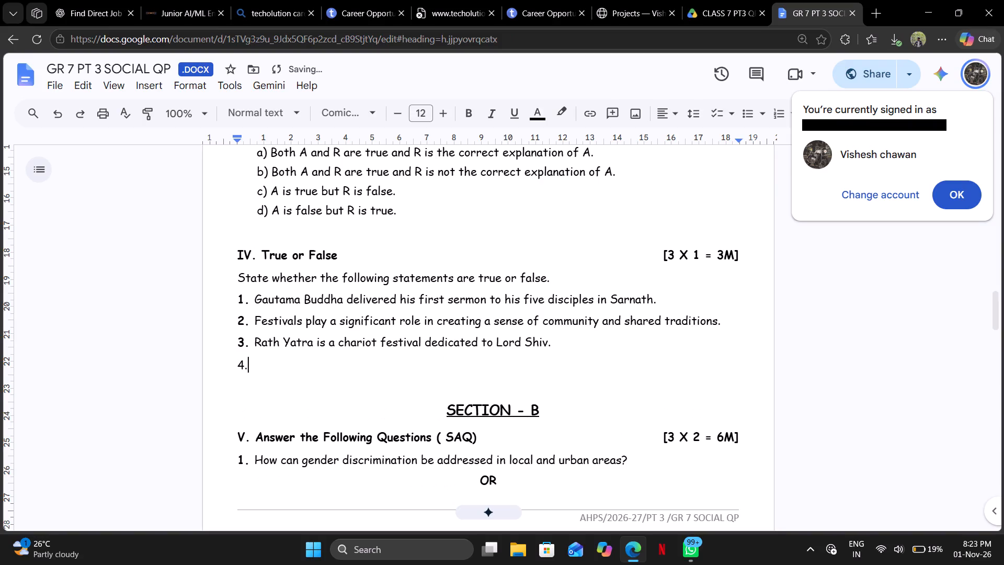
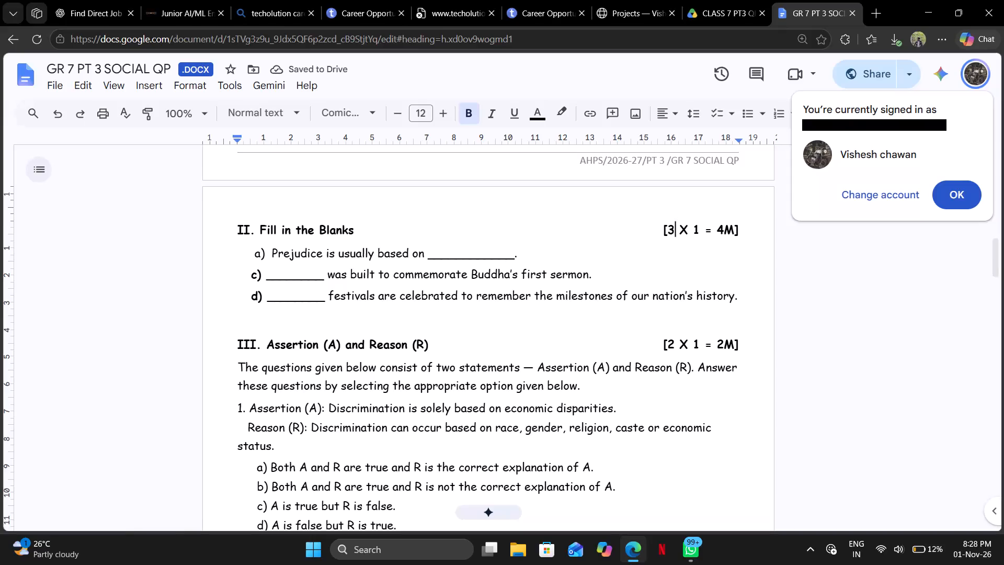
# Change the total marks in the Section II Fill in the Blanks heading to 3M.
pyautogui.click(726, 230)
pyautogui.press('BackSpace')
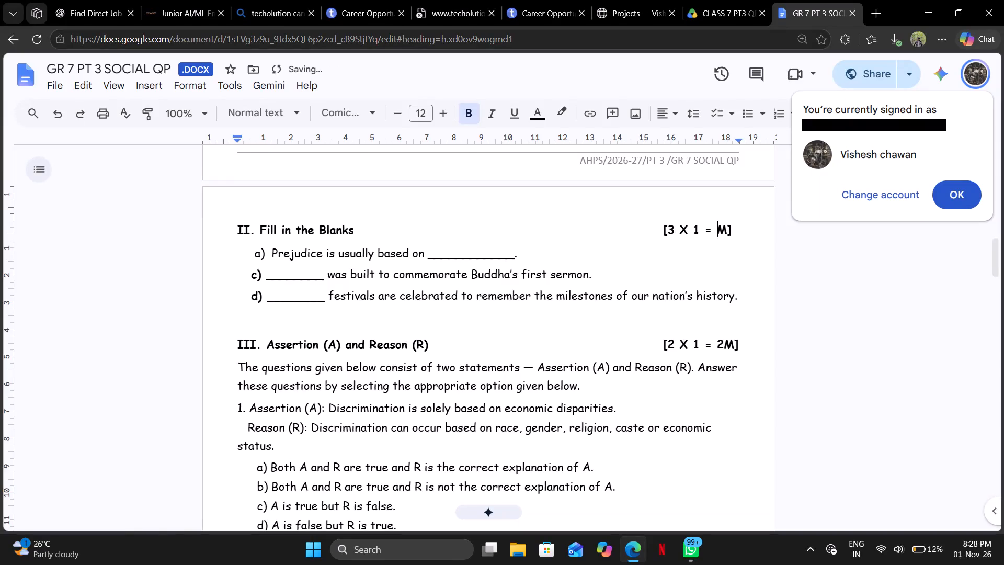
pyautogui.press('3')
# Review the questions and mark allocations from Section I Choose the Correct Answer through Section VIII Map Pointing.
pyautogui.scroll(1, 384, 361)
pyautogui.scroll(3, 308, 450)
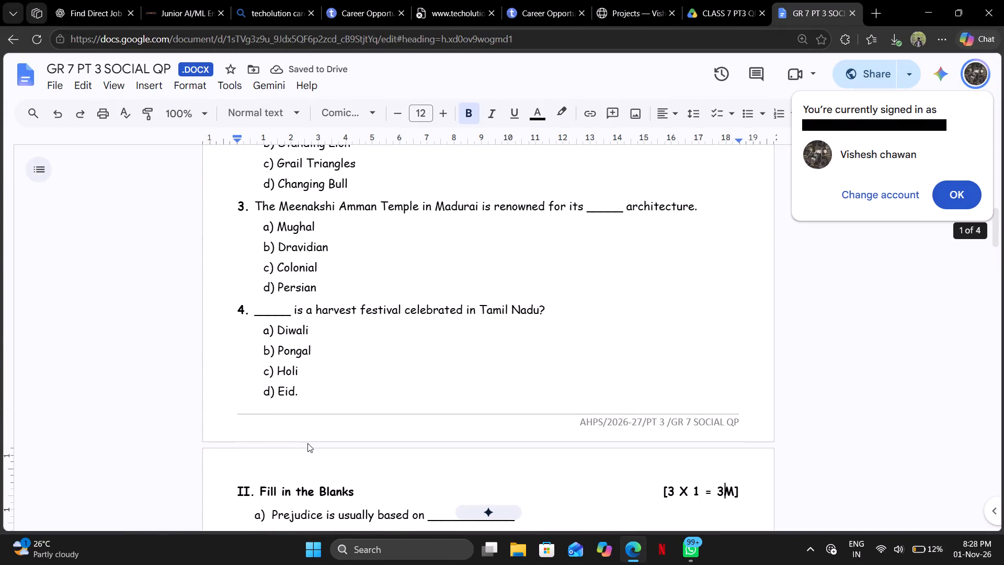
pyautogui.scroll(4, 305, 443)
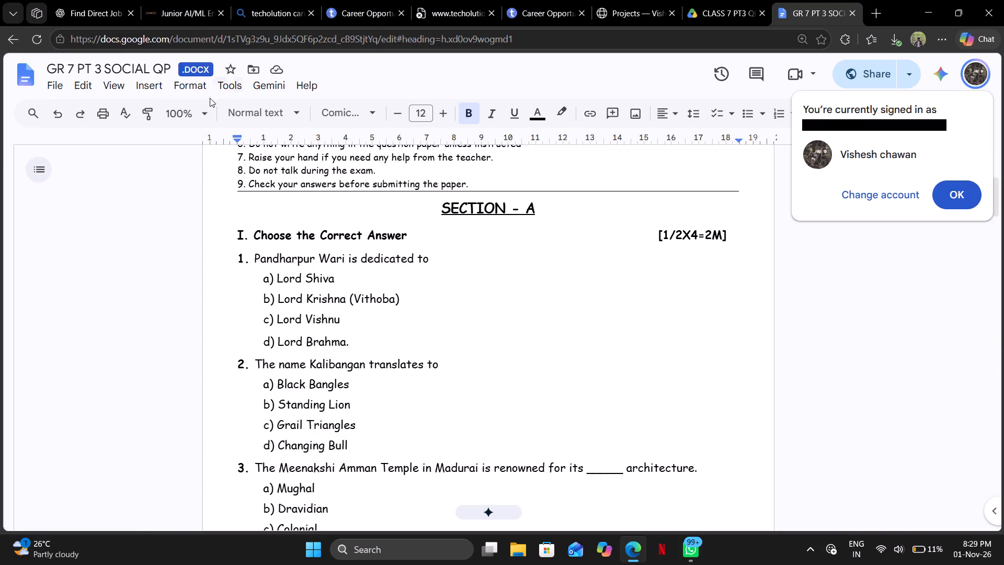
pyautogui.scroll(-4, 461, 515)
pyautogui.scroll(-1, 423, 234)
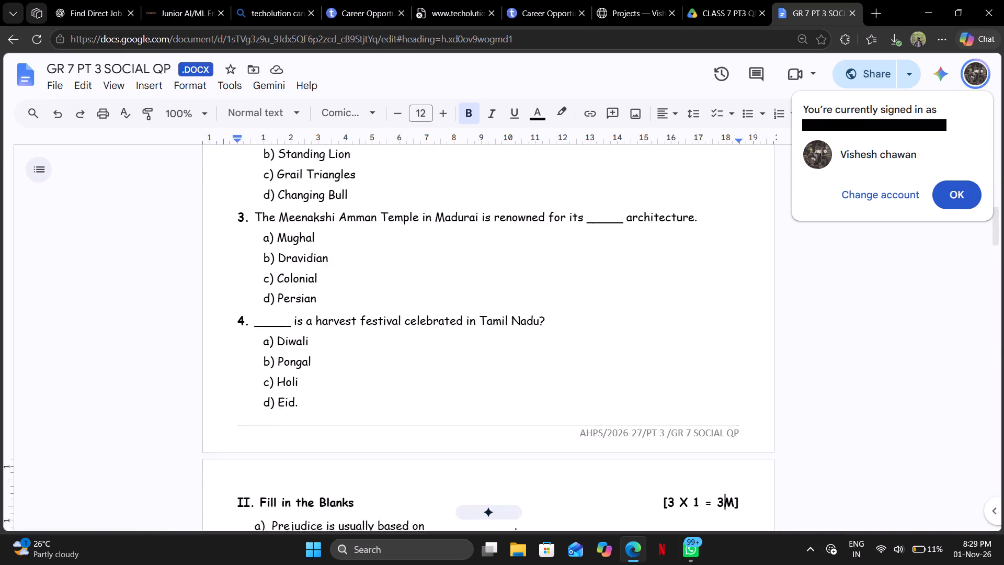
pyautogui.scroll(-6, 423, 232)
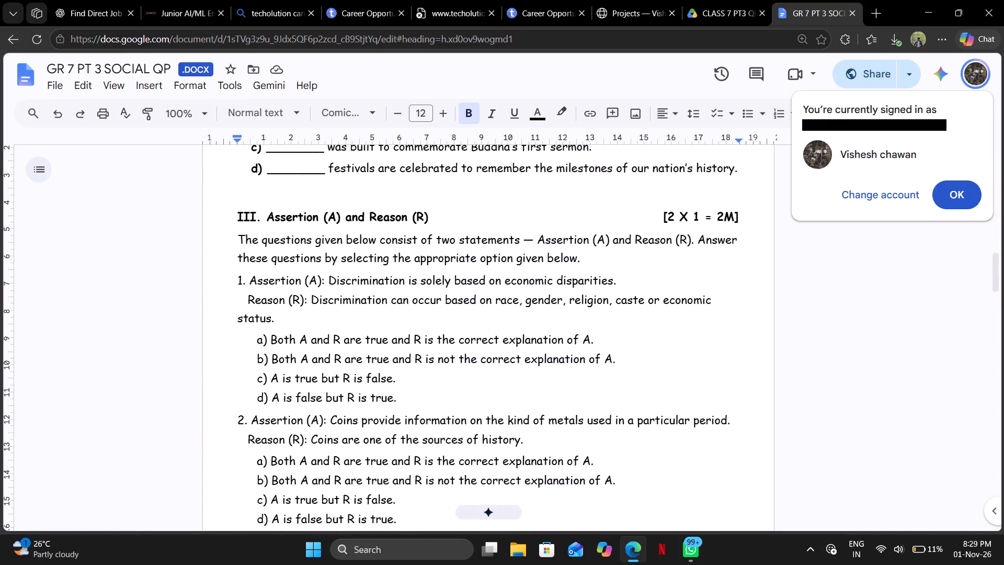
pyautogui.scroll(-1, 400, 370)
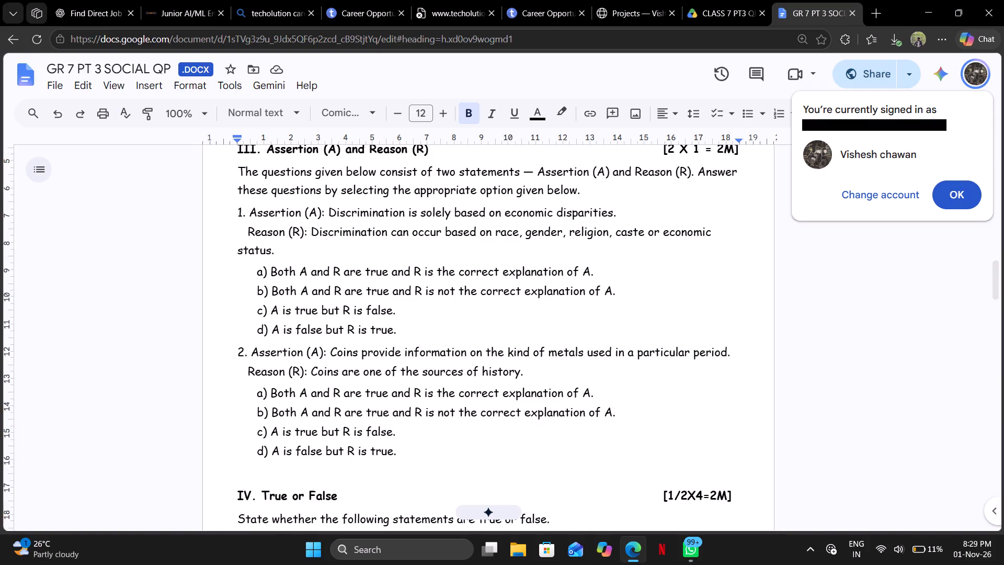
pyautogui.scroll(1, 407, 246)
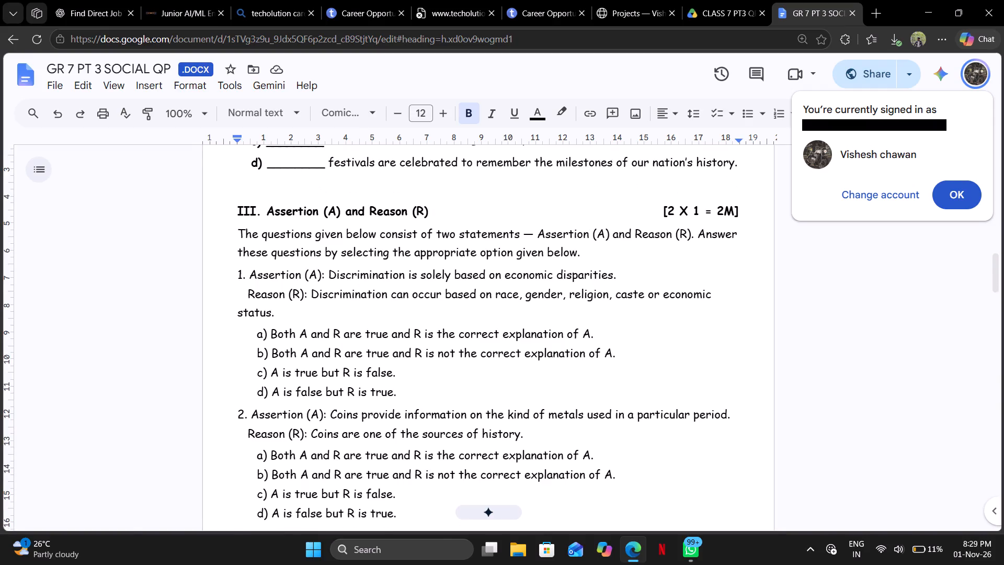
pyautogui.scroll(-5, 407, 246)
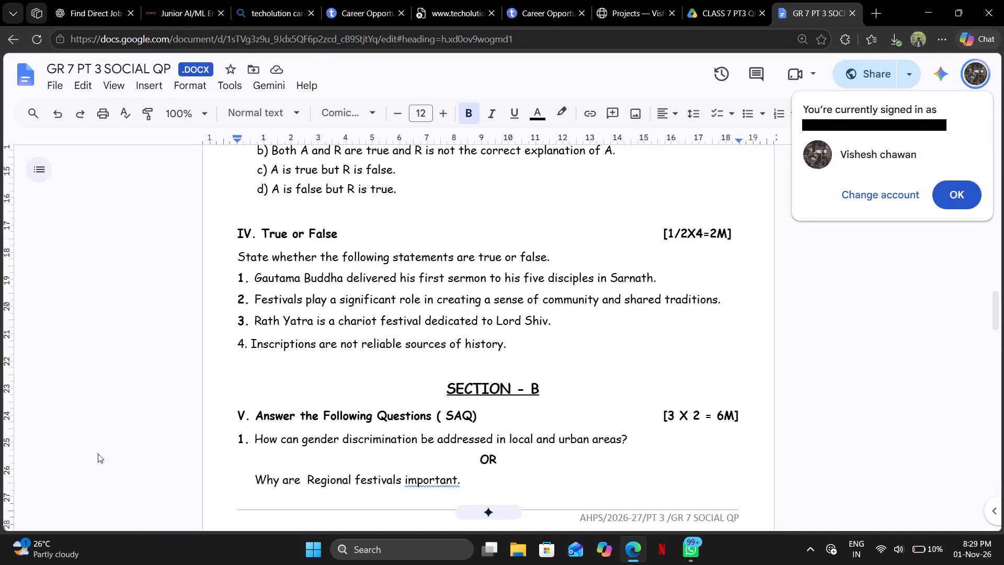
pyautogui.scroll(-2, 506, 2)
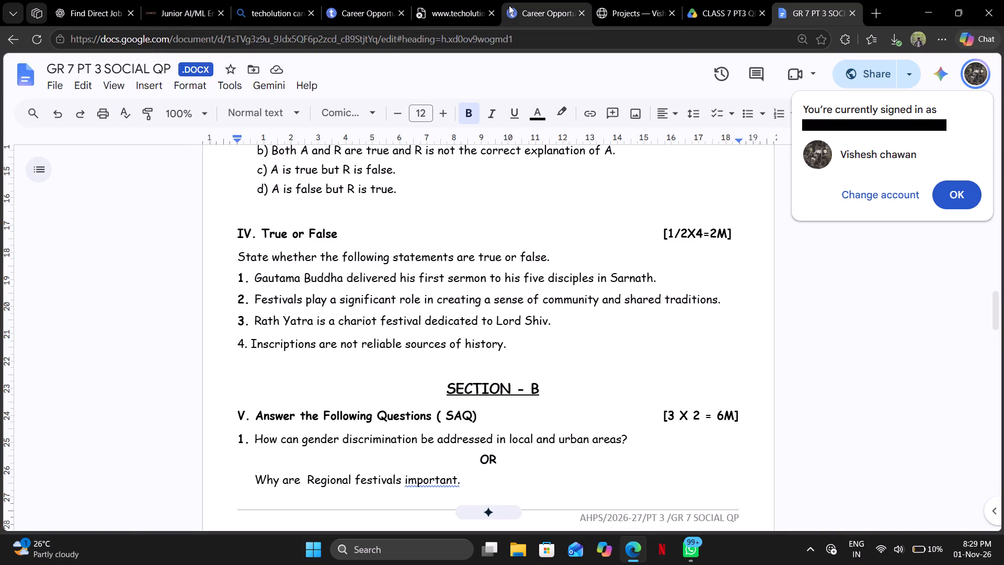
pyautogui.scroll(-2, 509, 5)
pyautogui.scroll(-6, 506, 361)
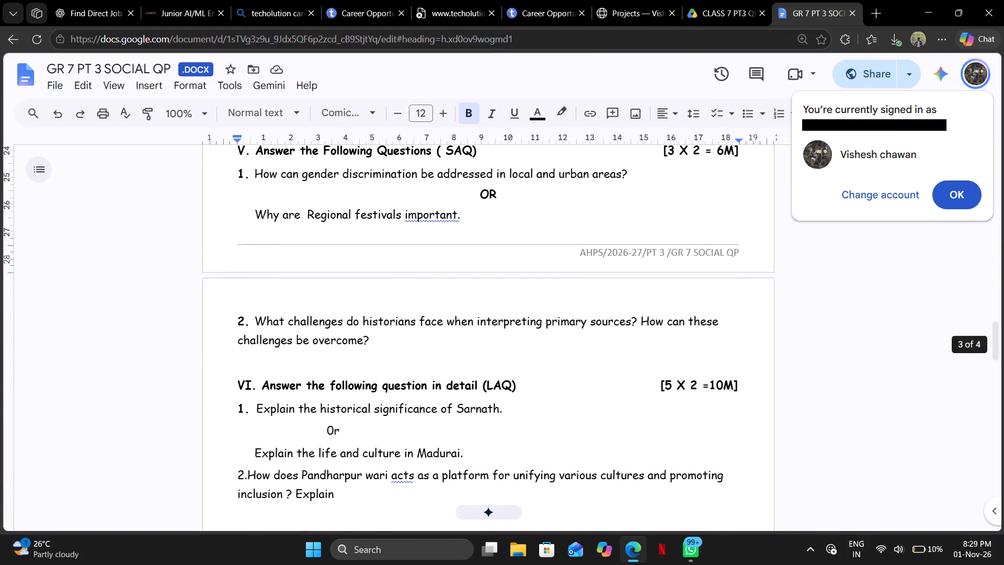
pyautogui.scroll(-3, 505, 356)
pyautogui.scroll(-3, 505, 305)
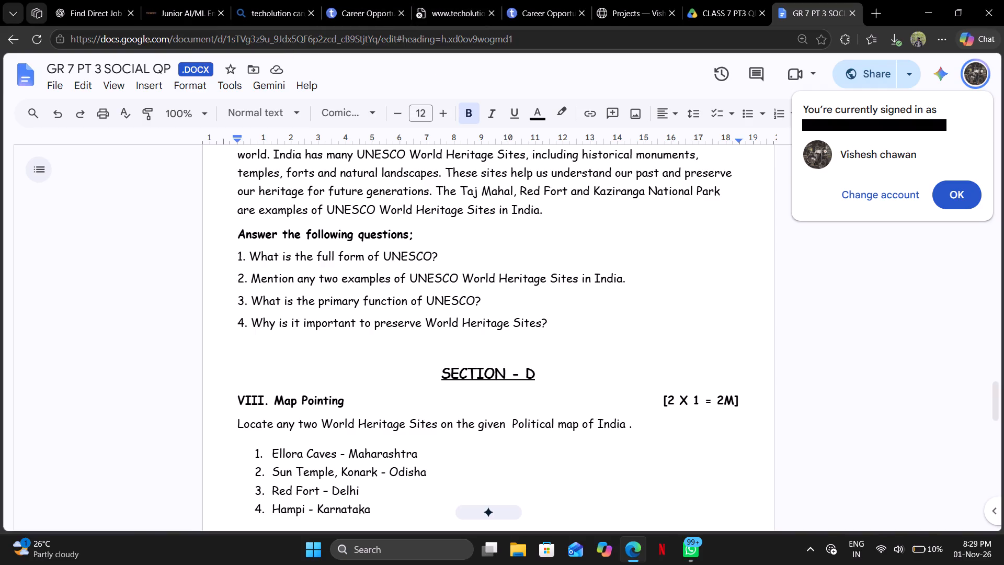
# Delete the text of Case-Based Study question 2 about two UNESCO World Heritage Site examples, along with its line break, keeping the number "2.".
pyautogui.click(630, 278)
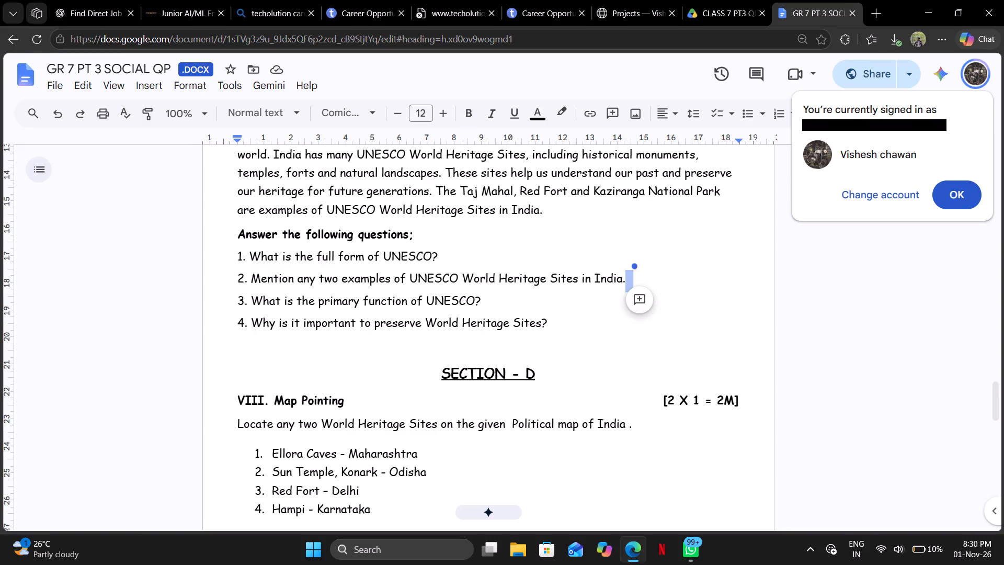
pyautogui.press('BackSpace')
pyautogui.press('BackSpace')
pyautogui.press('BackSpace')
pyautogui.press('BackSpace')
pyautogui.press('BackSpace')
pyautogui.press('BackSpace')
pyautogui.press('BackSpace')
pyautogui.press('BackSpace')
pyautogui.press('BackSpace')
pyautogui.press('BackSpace')
pyautogui.press('BackSpace')
pyautogui.press('BackSpace')
pyautogui.press('BackSpace')
pyautogui.press('BackSpace')
pyautogui.press('BackSpace')
pyautogui.press('BackSpace')
pyautogui.press('BackSpace')
pyautogui.press('BackSpace')
pyautogui.press('BackSpace')
pyautogui.press('BackSpace')
pyautogui.press('BackSpace')
pyautogui.press('BackSpace')
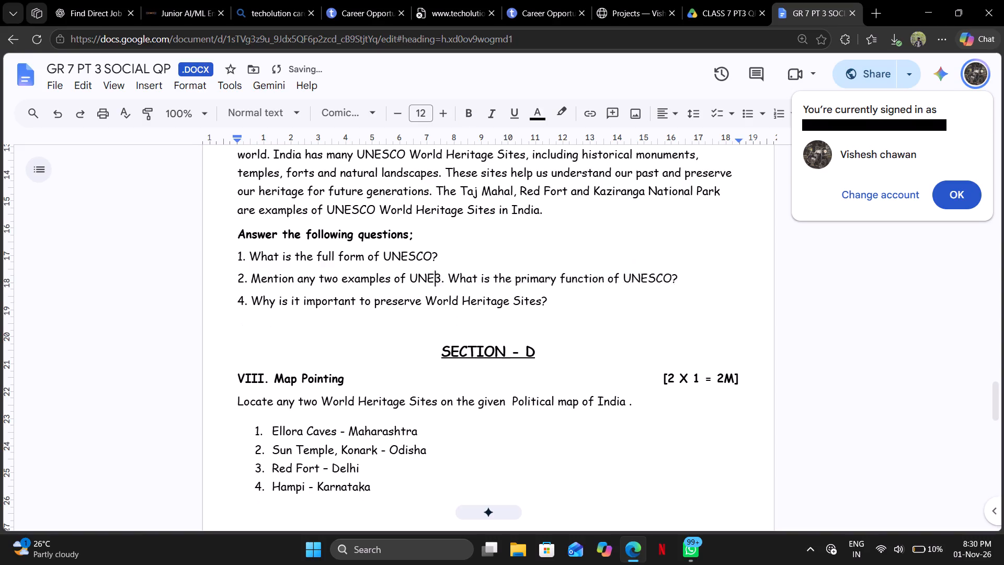
pyautogui.press('BackSpace')
pyautogui.press('BackSpace')
pyautogui.press('BackSpace')
pyautogui.press('BackSpace')
pyautogui.press('BackSpace')
pyautogui.press('BackSpace')
pyautogui.press('BackSpace')
pyautogui.press('BackSpace')
pyautogui.press('BackSpace')
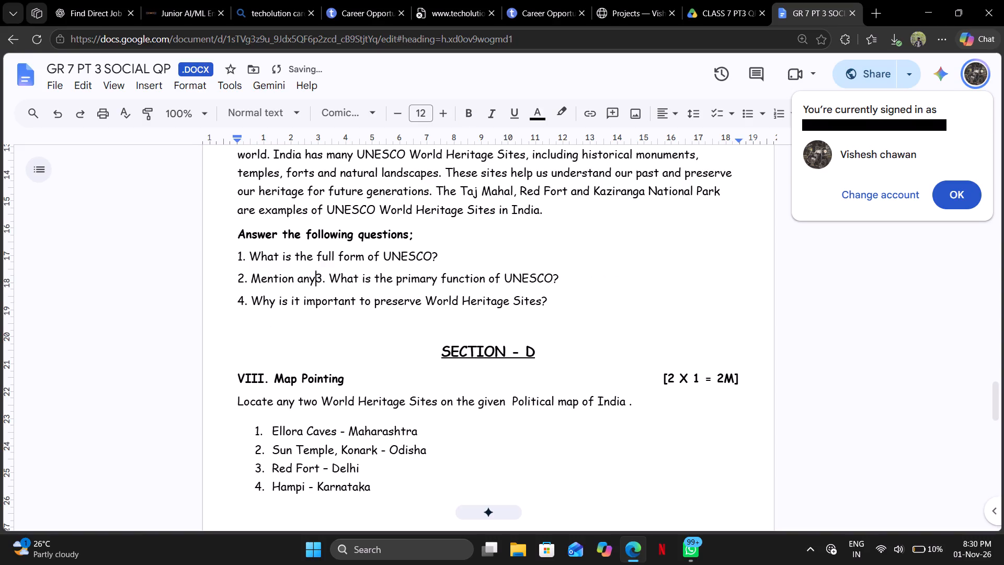
pyautogui.press('BackSpace')
pyautogui.press('BackSpace')
pyautogui.press('BackSpace')
pyautogui.press('BackSpace')
pyautogui.press('BackSpace')
pyautogui.press('BackSpace')
pyautogui.press('BackSpace')
pyautogui.press('BackSpace')
pyautogui.press('BackSpace')
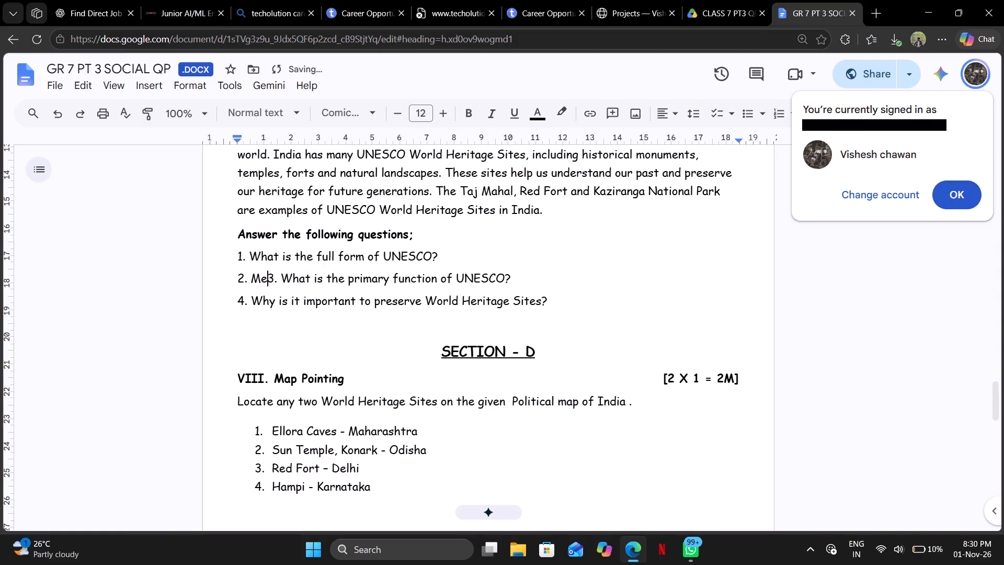
pyautogui.press('BackSpace')
pyautogui.press('BackSpace')
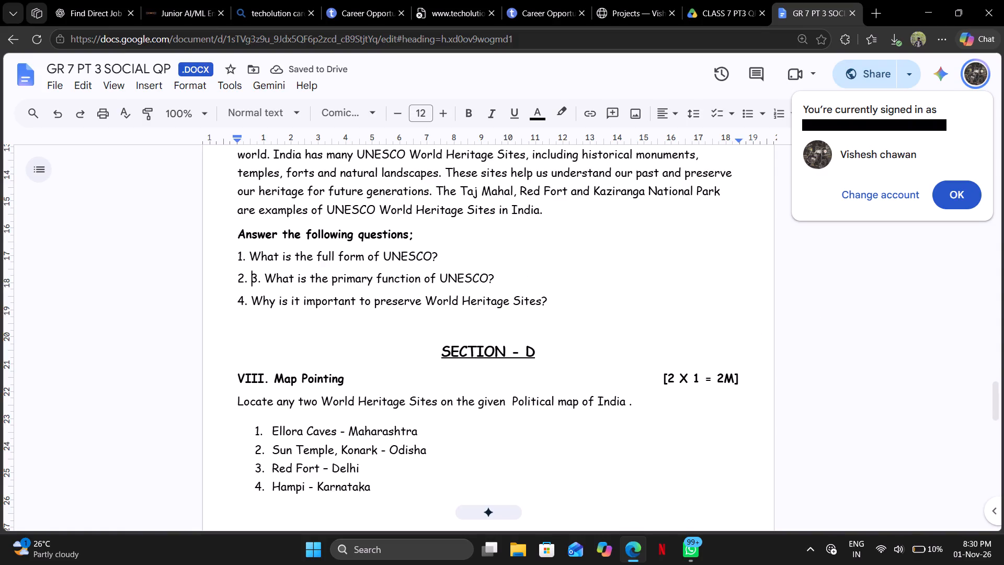
# Remove the leftover "3." so the line reads "2. What is the primary function of UNESCO?".
pyautogui.click(258, 287)
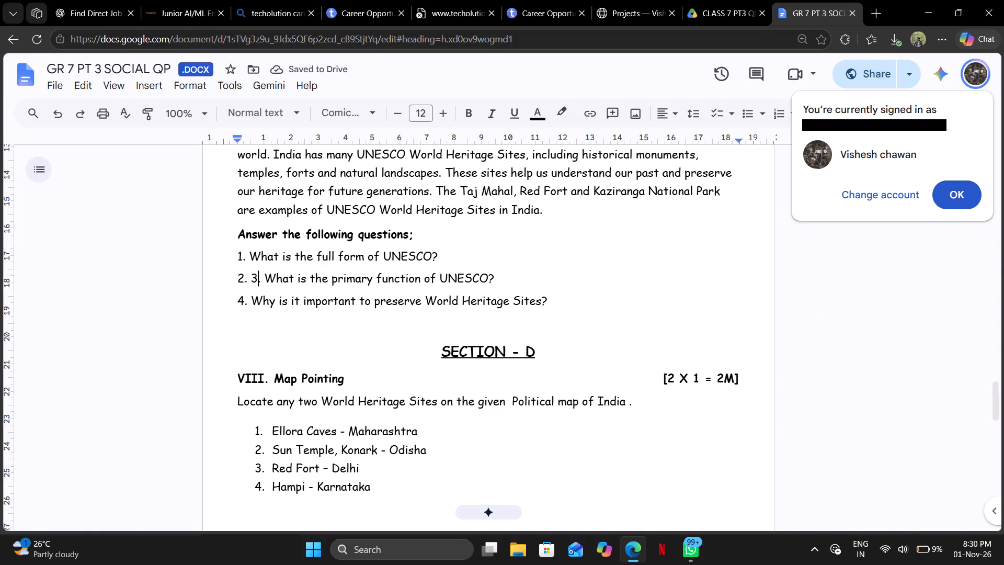
pyautogui.press('BackSpace')
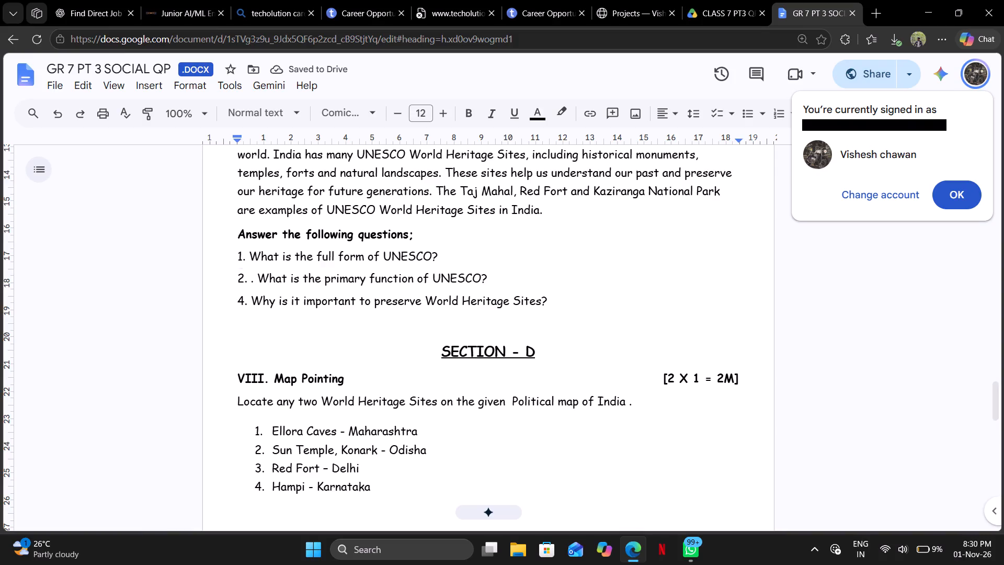
pyautogui.click(254, 277)
pyautogui.press('BackSpace')
pyautogui.press('BackSpace')
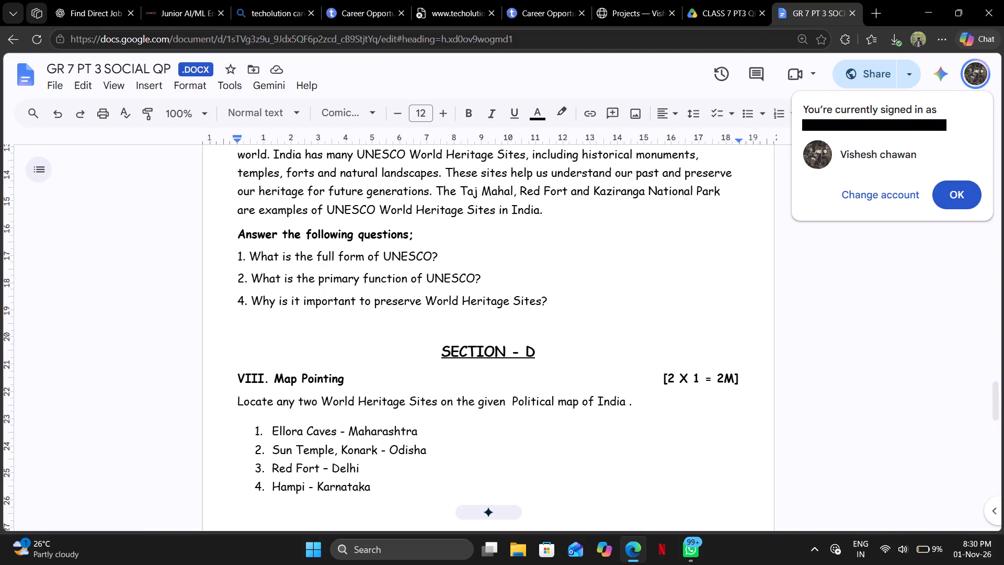
# Change the marks in the Section VII Case-Based Study heading to [3 X 1 = 3M].
pyautogui.scroll(1, 432, 391)
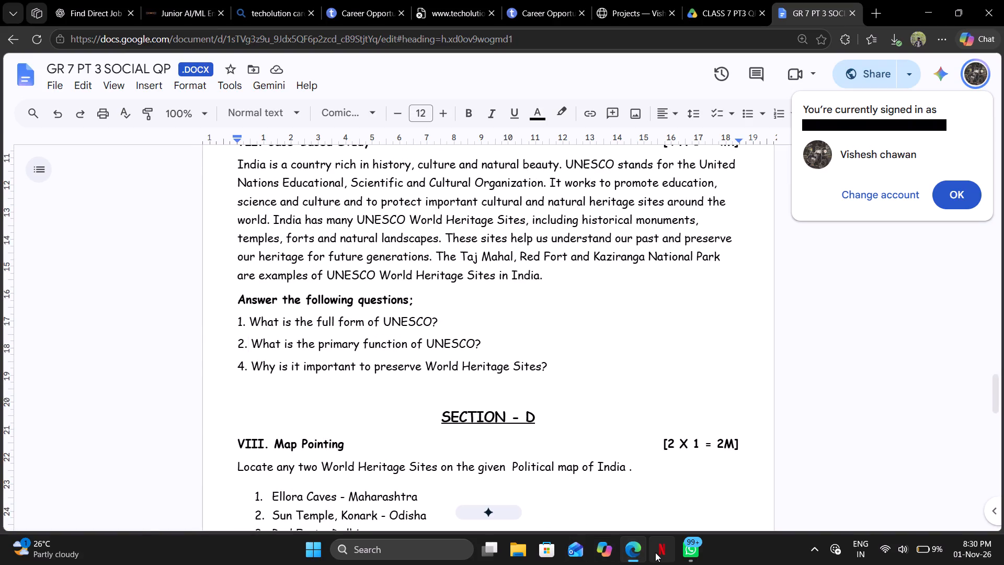
pyautogui.scroll(2, 661, 553)
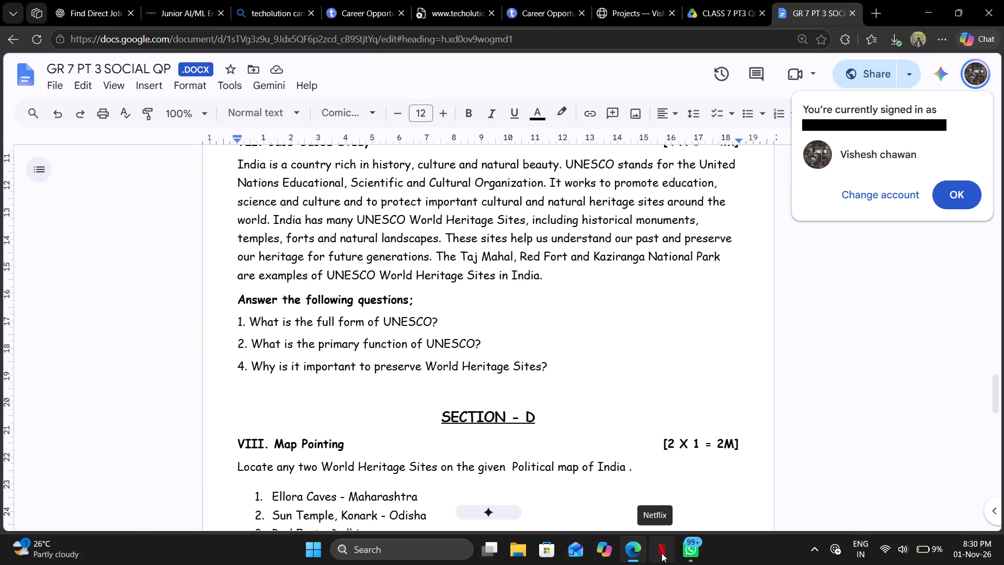
pyautogui.scroll(3, 909, 69)
pyautogui.scroll(1, 562, 388)
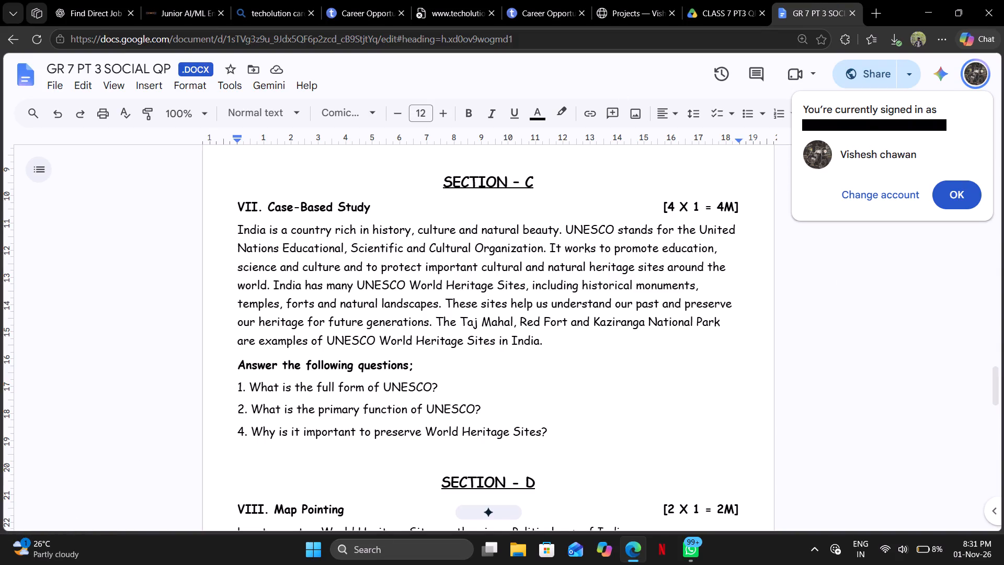
pyautogui.click(677, 206)
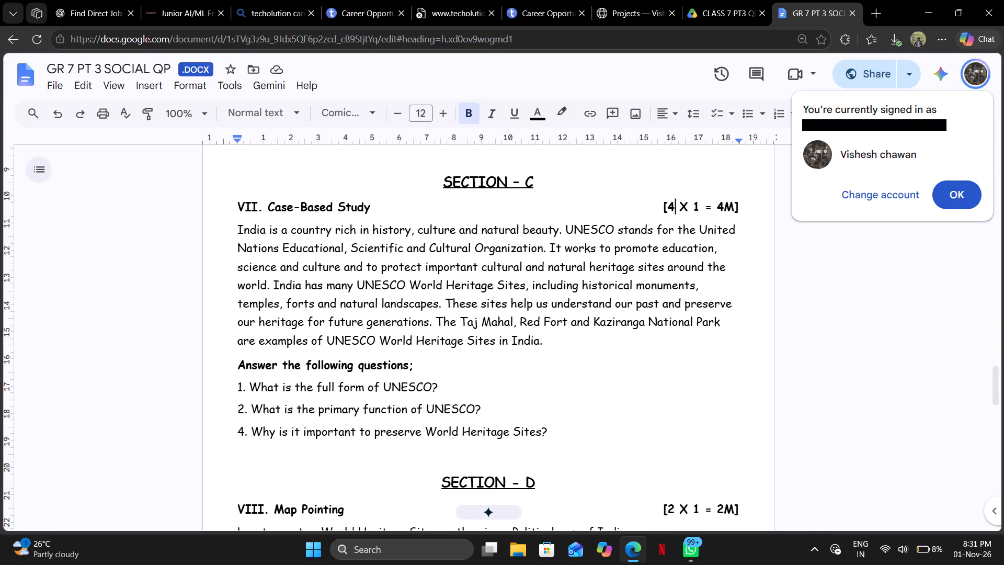
pyautogui.press('BackSpace')
pyautogui.press('3')
pyautogui.click(724, 206)
pyautogui.press('BackSpace')
pyautogui.press('3')
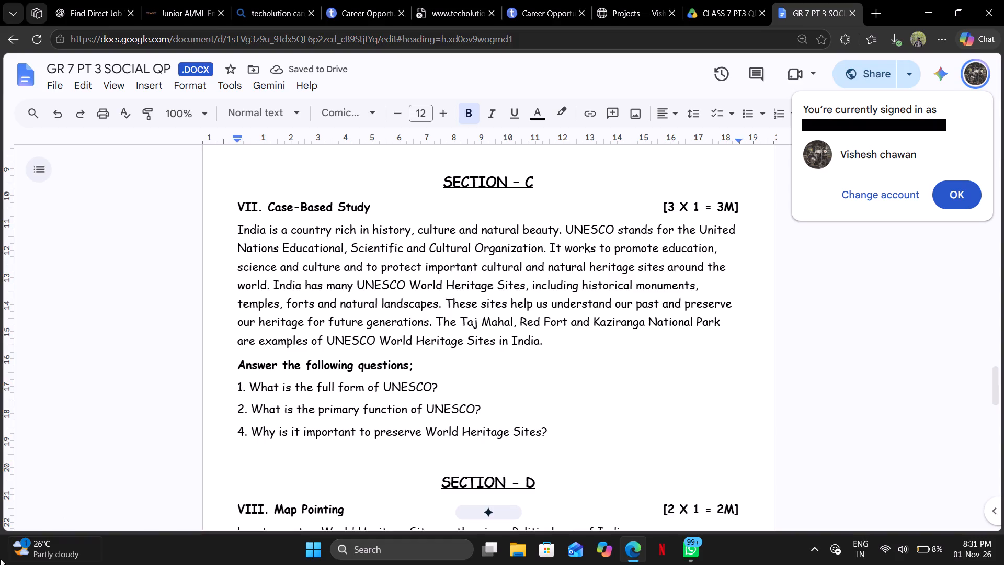
# Review the paper's questions and marks, from the Section VIII map list back up to Section I.
pyautogui.scroll(2, 1, 564)
pyautogui.scroll(-3, 0, 515)
pyautogui.scroll(-1, 571, 149)
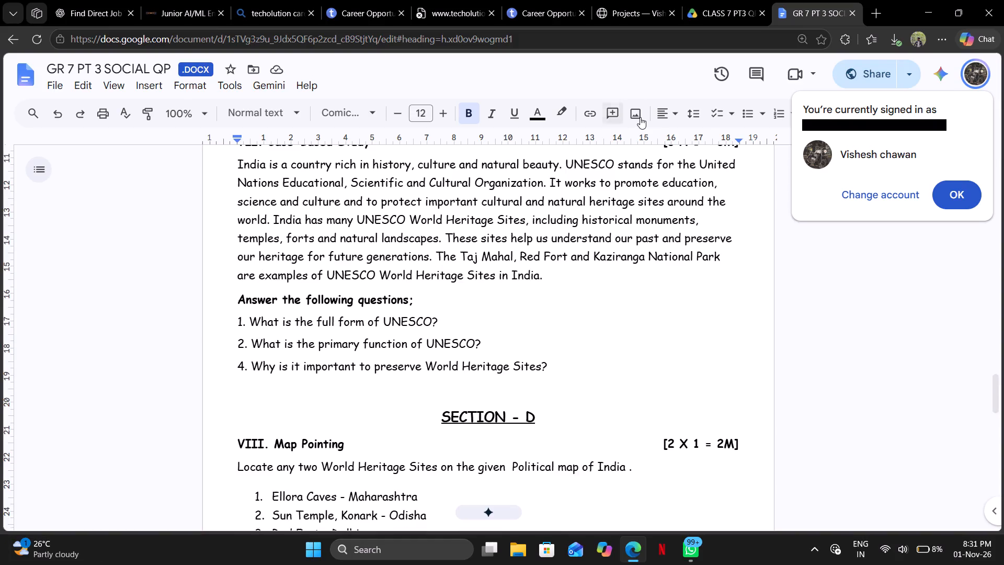
pyautogui.scroll(-2, 654, 115)
pyautogui.scroll(-2, 520, 214)
pyautogui.scroll(-1, 577, 284)
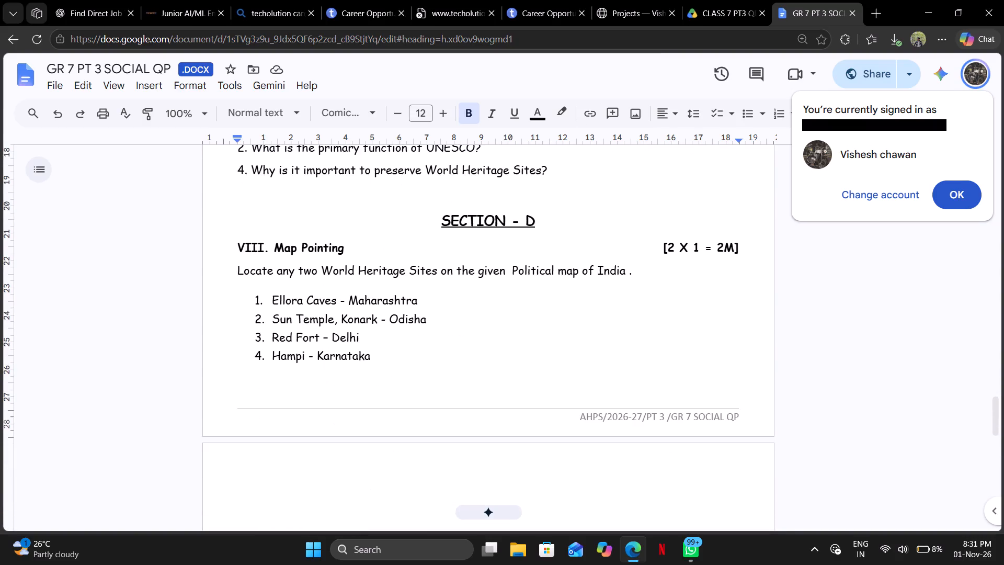
pyautogui.scroll(-1, 592, 246)
pyautogui.scroll(1, 600, 193)
pyautogui.scroll(2, 532, 423)
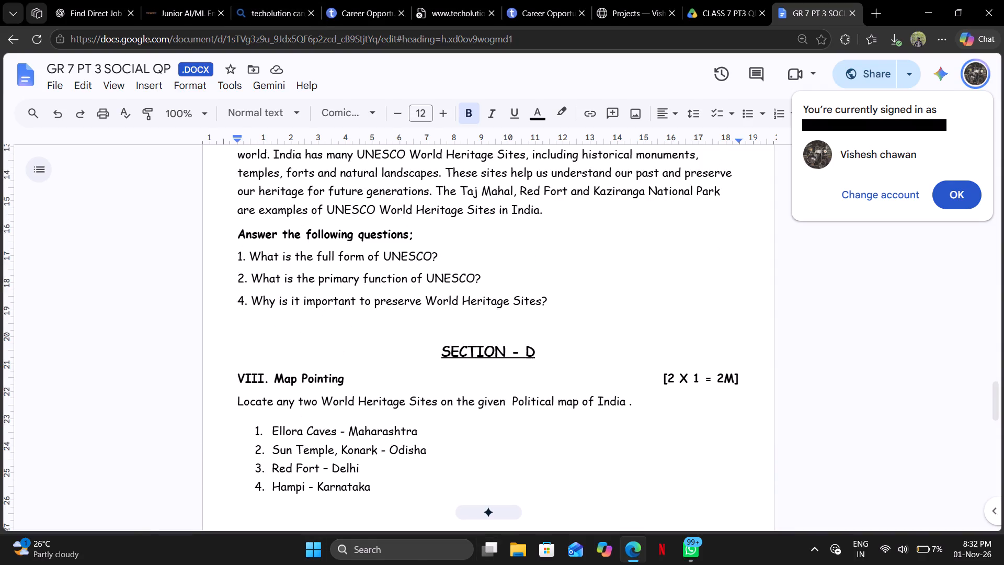
pyautogui.scroll(4, 549, 254)
pyautogui.scroll(-2, 549, 256)
pyautogui.scroll(7, 549, 256)
pyautogui.scroll(5, 589, 296)
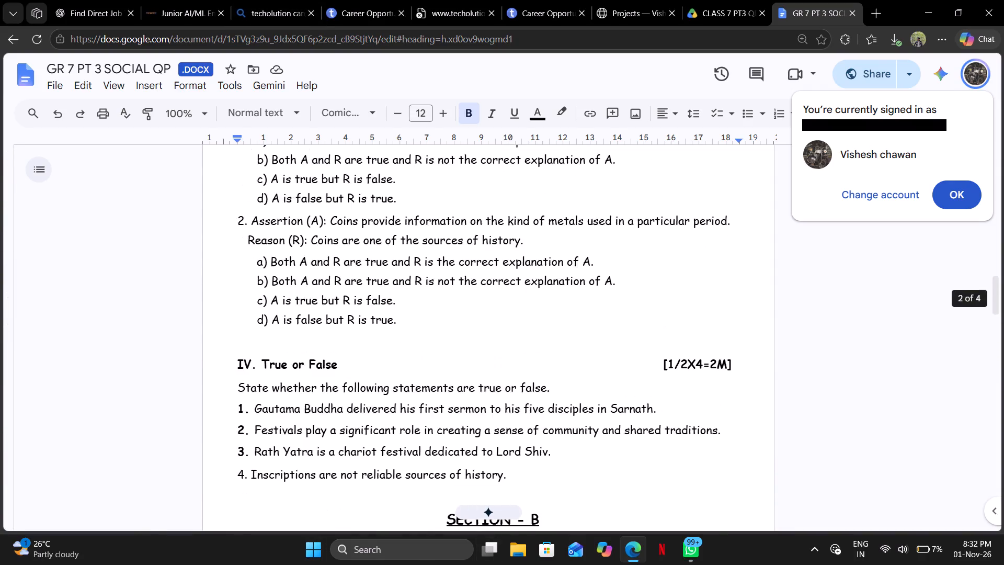
pyautogui.scroll(12, 610, 353)
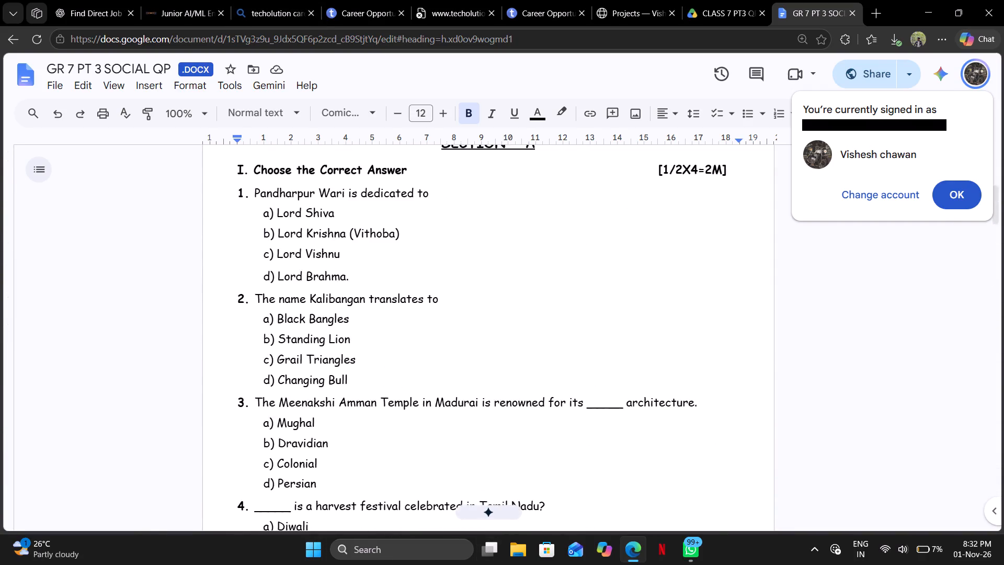
# Check the paper's header details and total marks, along with the questions and marks of Sections I to IV.
pyautogui.scroll(6, 611, 402)
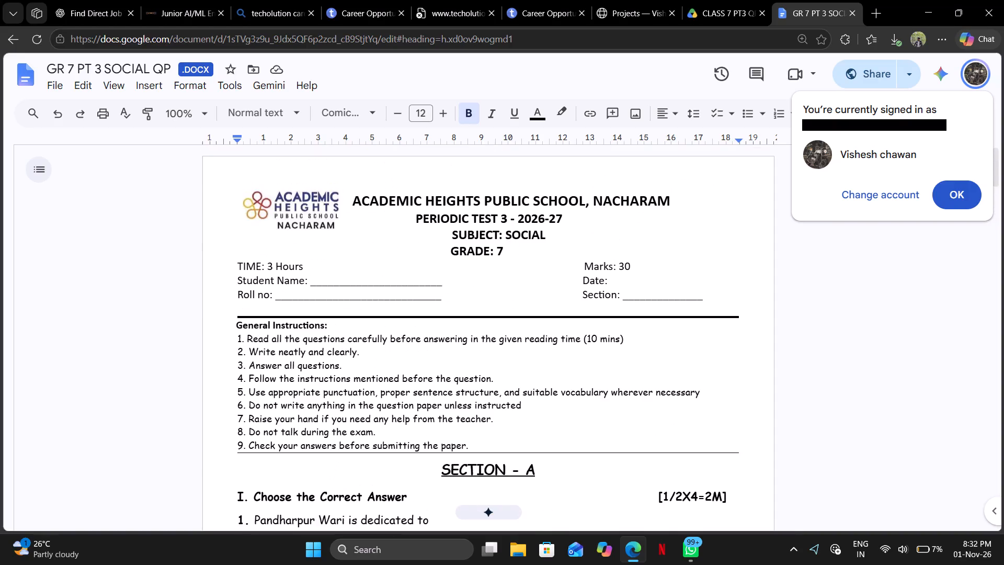
pyautogui.scroll(1, 606, 393)
pyautogui.scroll(-4, 606, 393)
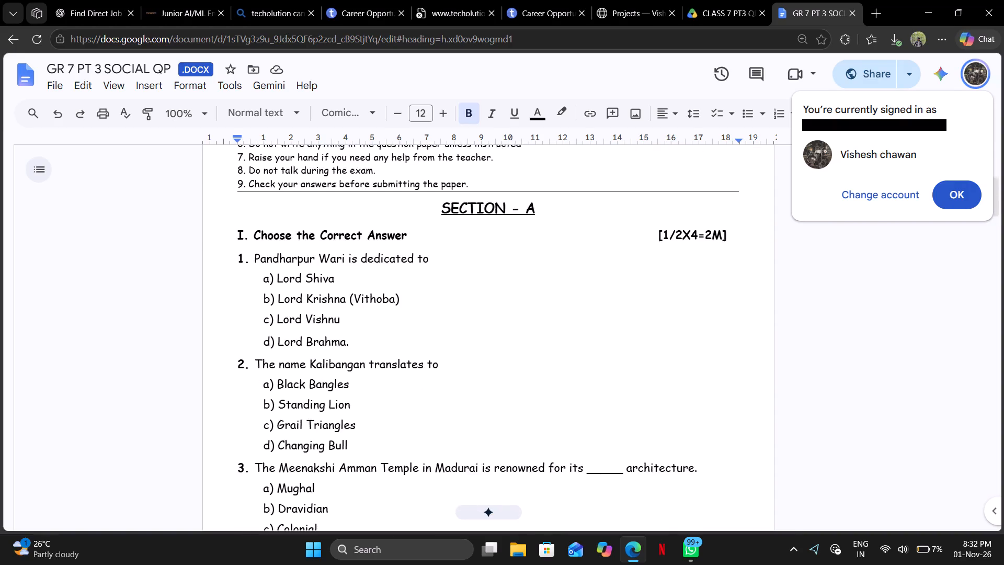
pyautogui.scroll(-6, 607, 344)
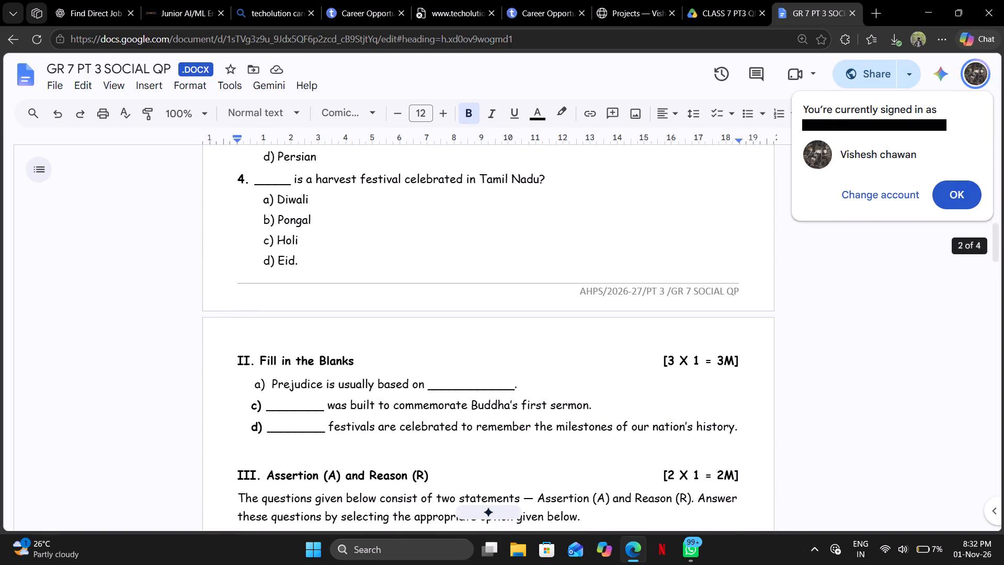
pyautogui.scroll(-1, 621, 265)
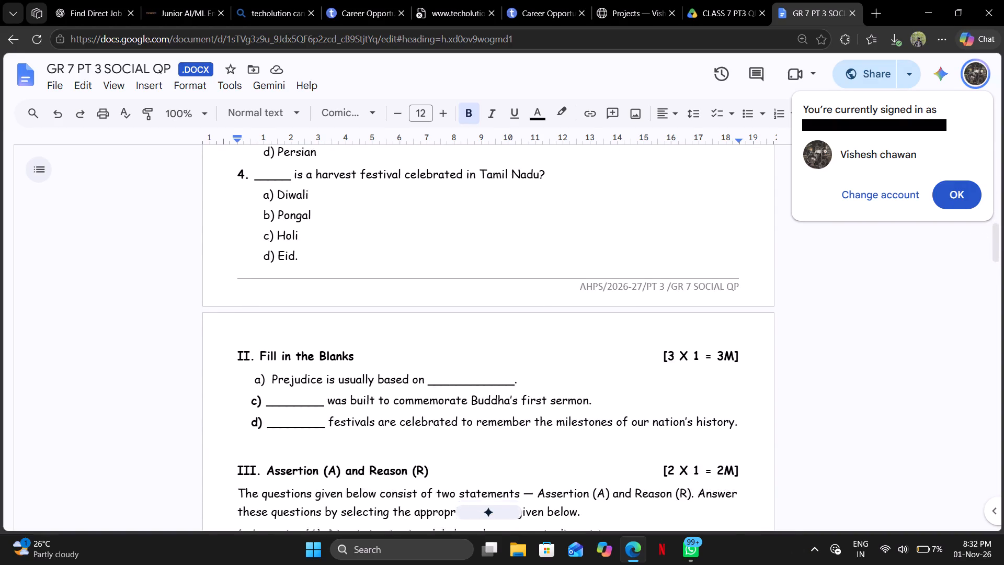
pyautogui.scroll(-5, 621, 265)
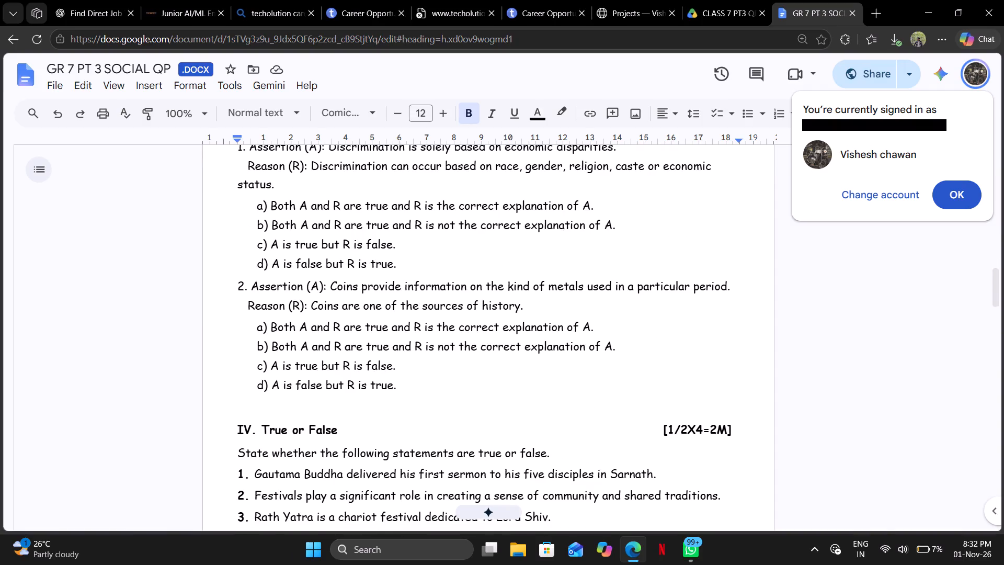
pyautogui.scroll(-4, 571, 240)
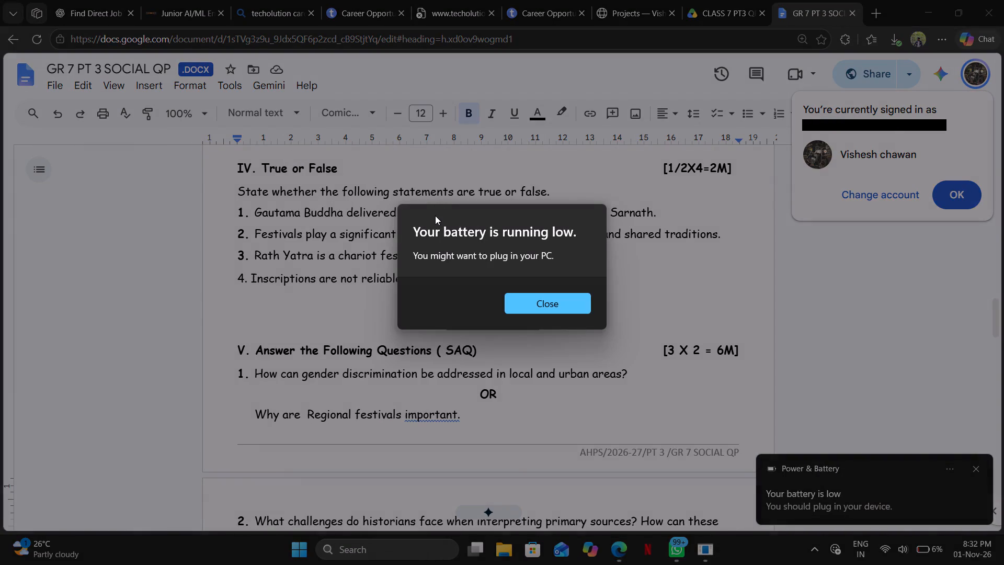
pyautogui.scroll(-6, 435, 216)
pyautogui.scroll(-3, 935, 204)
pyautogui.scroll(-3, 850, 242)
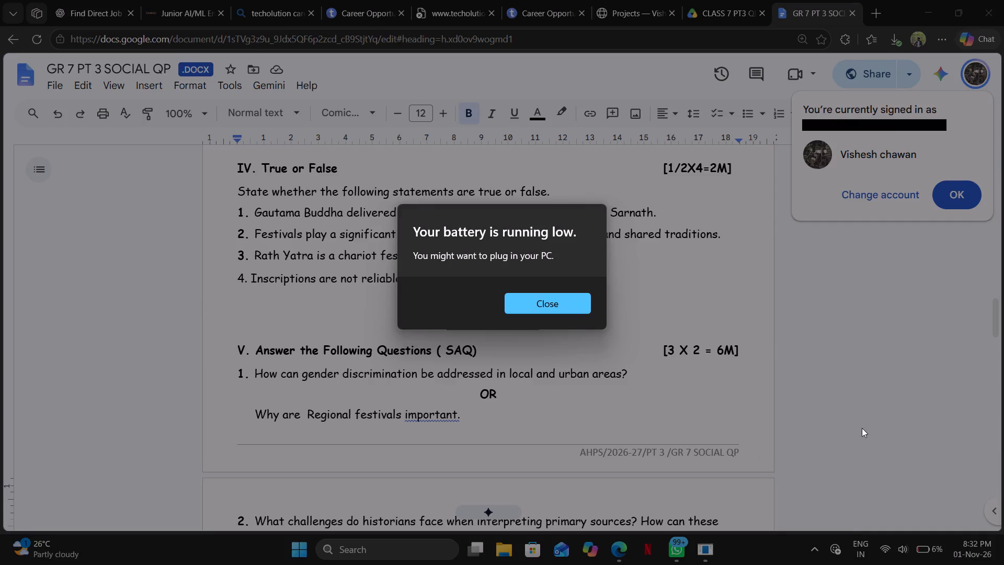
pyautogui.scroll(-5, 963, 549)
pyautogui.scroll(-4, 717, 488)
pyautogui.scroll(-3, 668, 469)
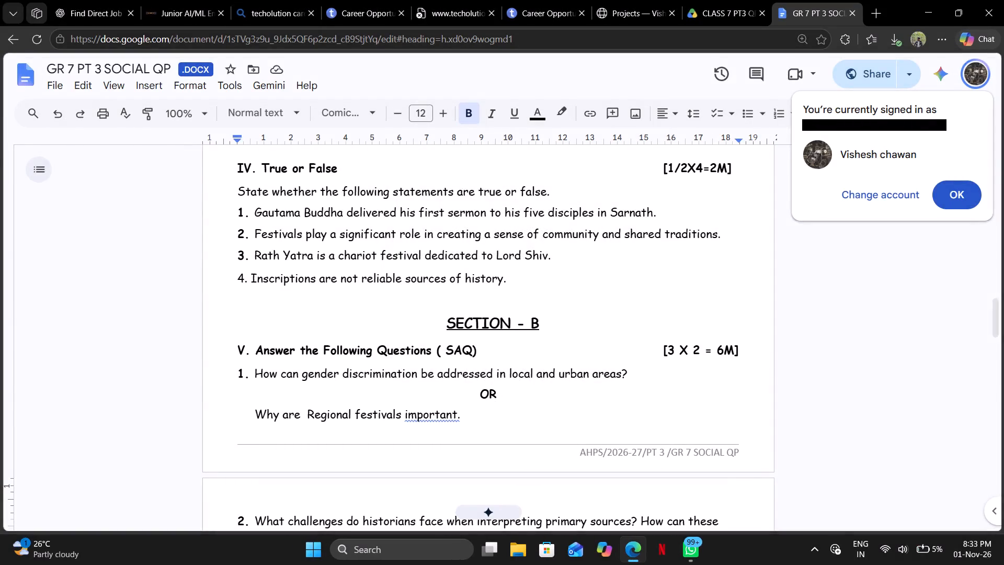
# Recheck the Section V short-answer questions and marks, and the earlier sections back up to the paper's header.
pyautogui.scroll(-1, 621, 190)
pyautogui.scroll(-5, 326, 19)
pyautogui.scroll(-1, 379, 82)
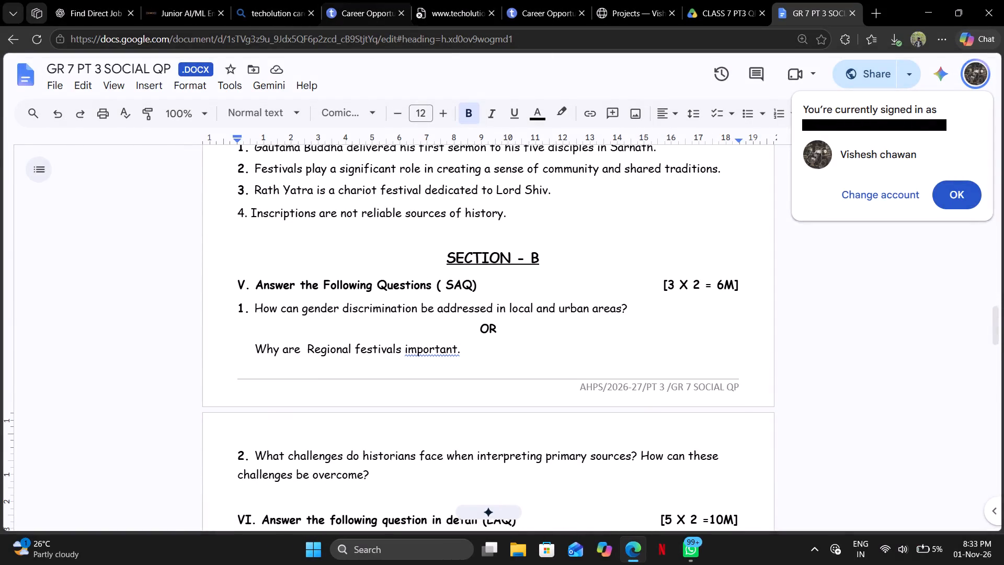
pyautogui.scroll(-2, 490, 166)
pyautogui.scroll(5, 581, 209)
pyautogui.scroll(-2, 583, 207)
pyautogui.scroll(10, 583, 207)
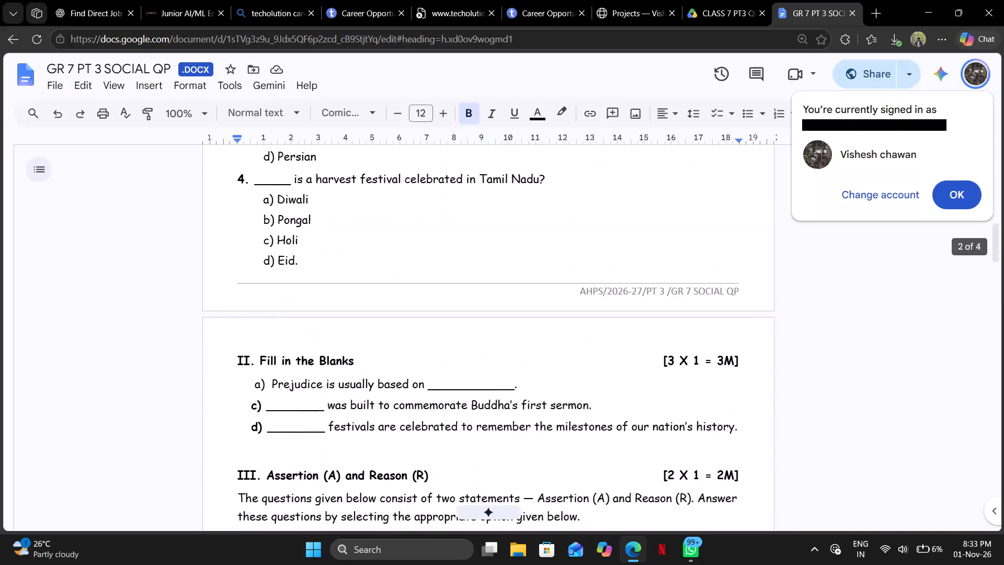
pyautogui.scroll(3, 581, 201)
pyautogui.scroll(-2, 582, 201)
pyautogui.scroll(9, 583, 196)
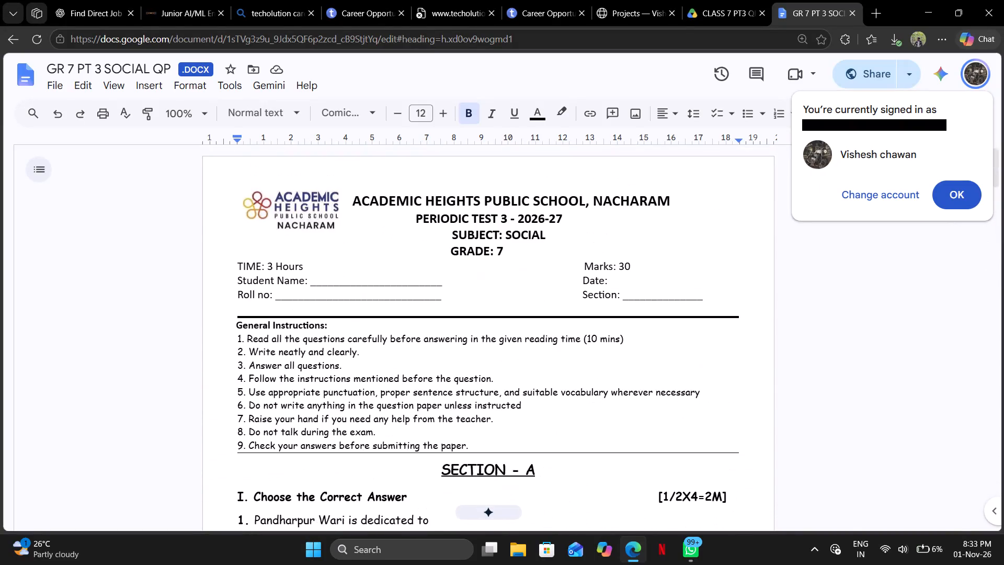
# Review each section's questions and marks from the header through to the Section VII Case-Based Study.
pyautogui.scroll(-11, 585, 193)
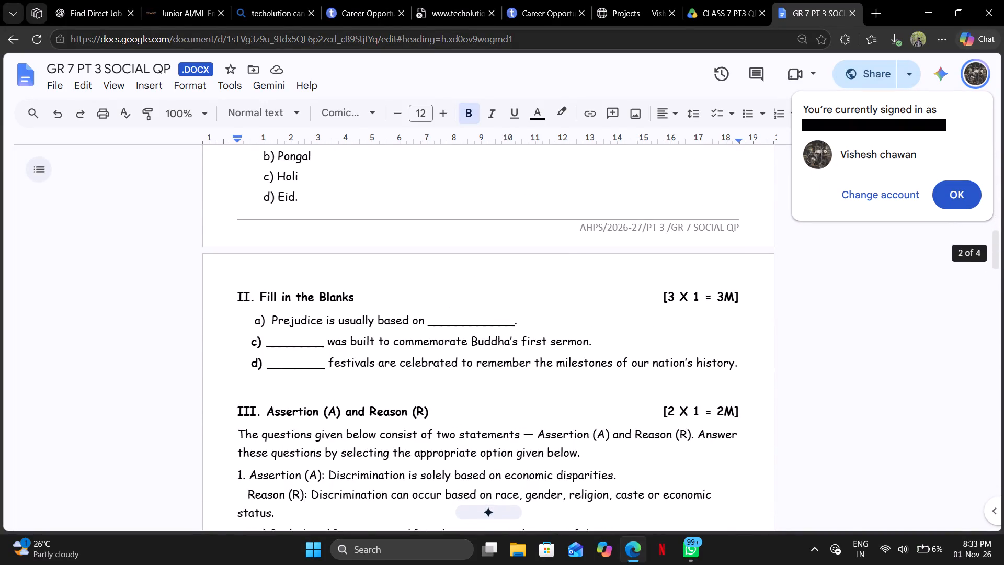
pyautogui.scroll(-7, 594, 147)
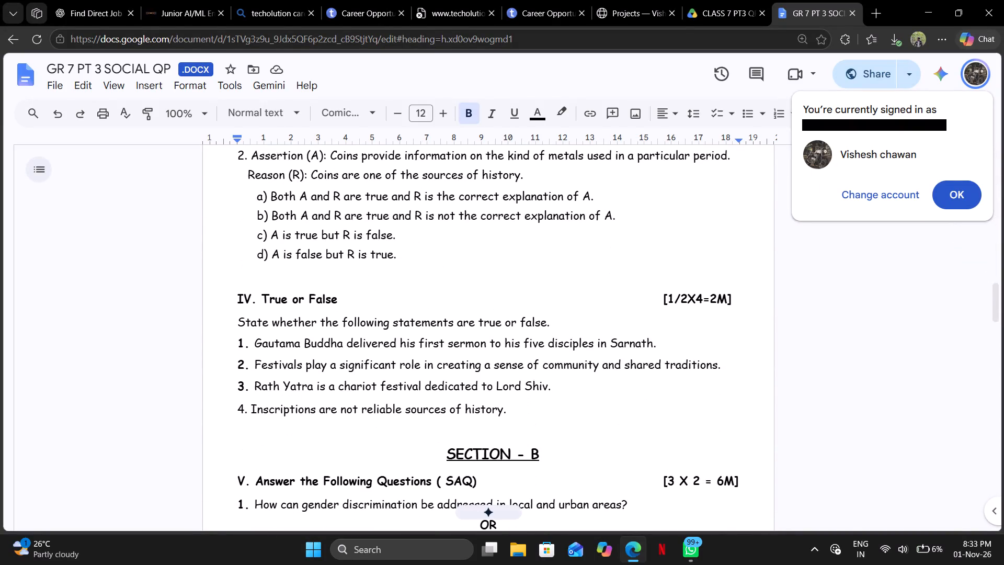
pyautogui.scroll(-5, 592, 147)
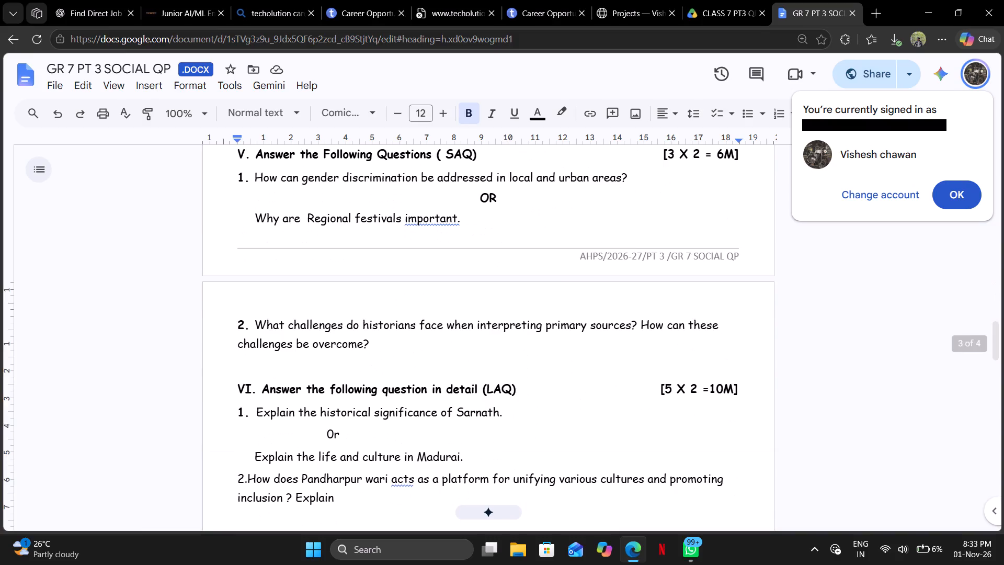
pyautogui.scroll(-4, 594, 146)
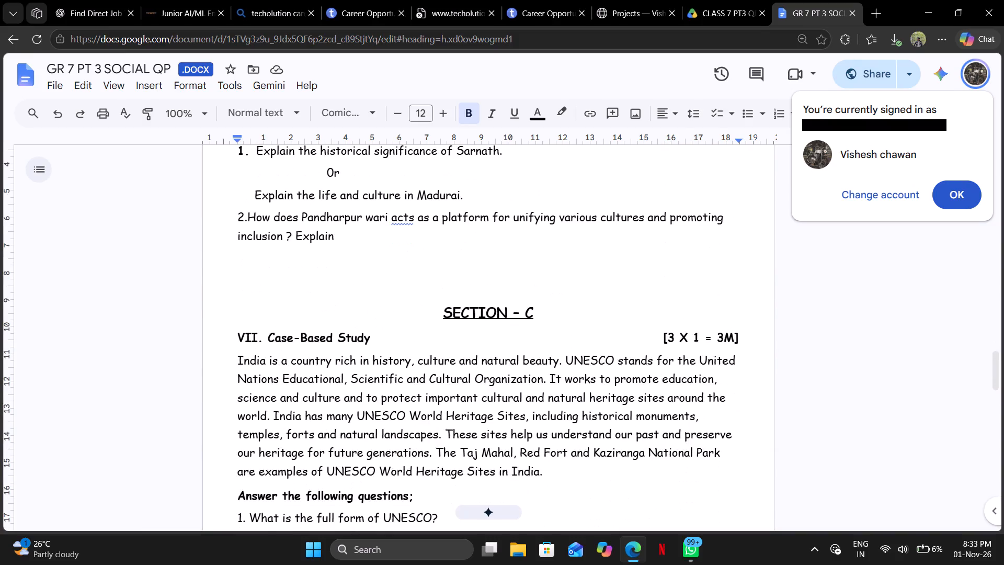
pyautogui.scroll(-2, 596, 133)
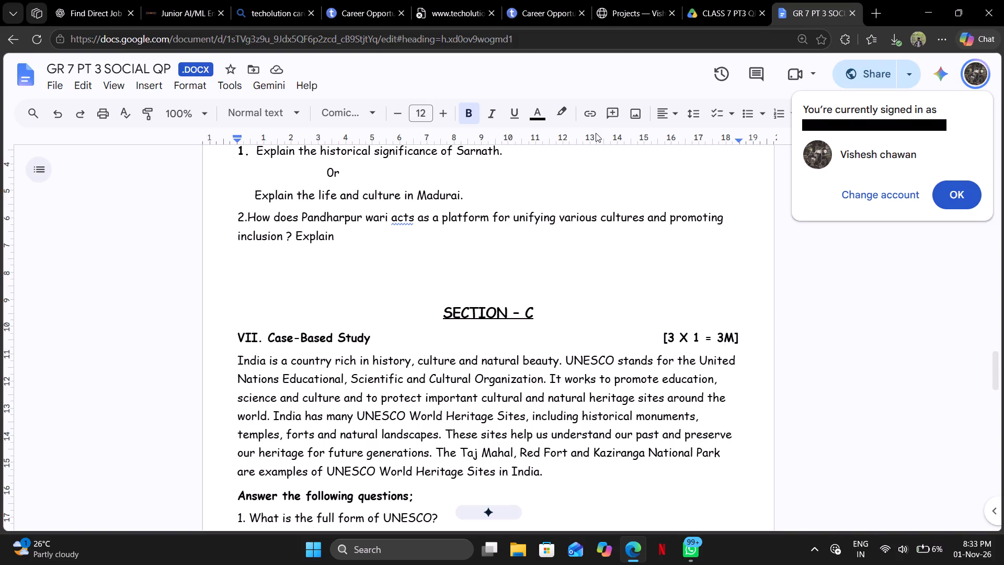
pyautogui.scroll(-4, 596, 133)
pyautogui.scroll(9, 594, 133)
# Check every section's marks against the paper's total, from the header through to Section VIII Map Pointing.
pyautogui.scroll(3, 519, 446)
pyautogui.scroll(5, 483, 419)
pyautogui.scroll(5, 407, 274)
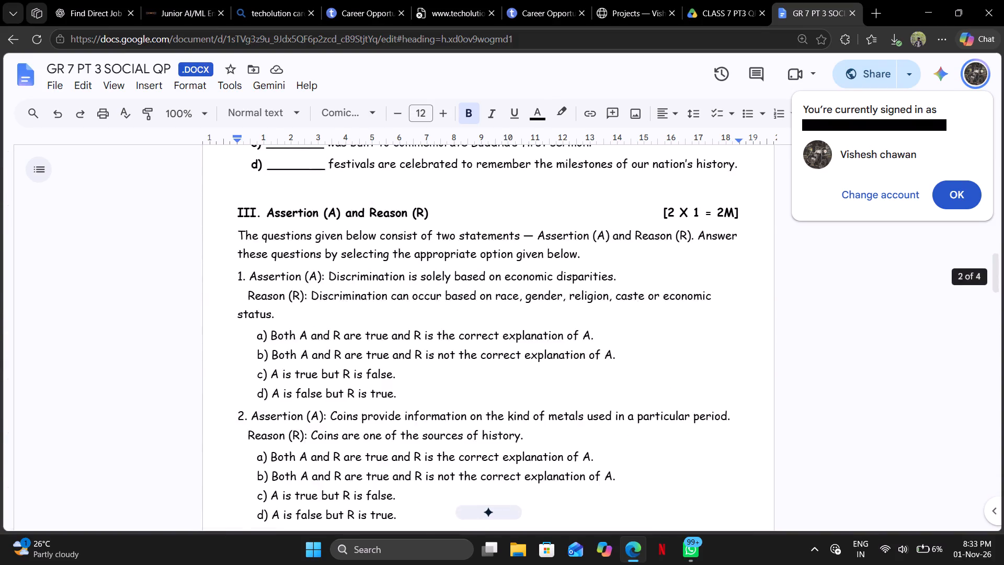
pyautogui.scroll(13, 399, 231)
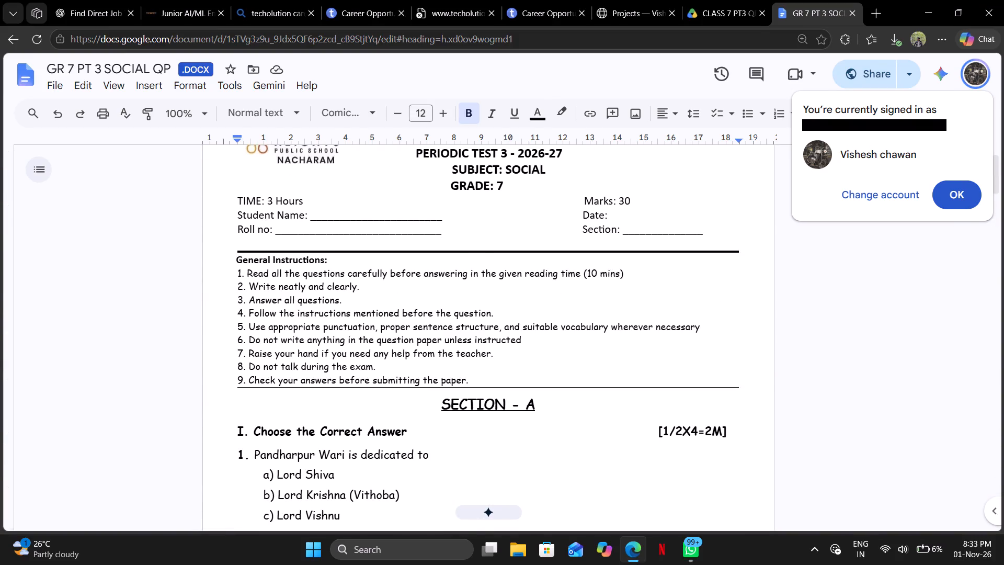
pyautogui.scroll(-4, 286, 223)
pyautogui.scroll(-2, 269, 15)
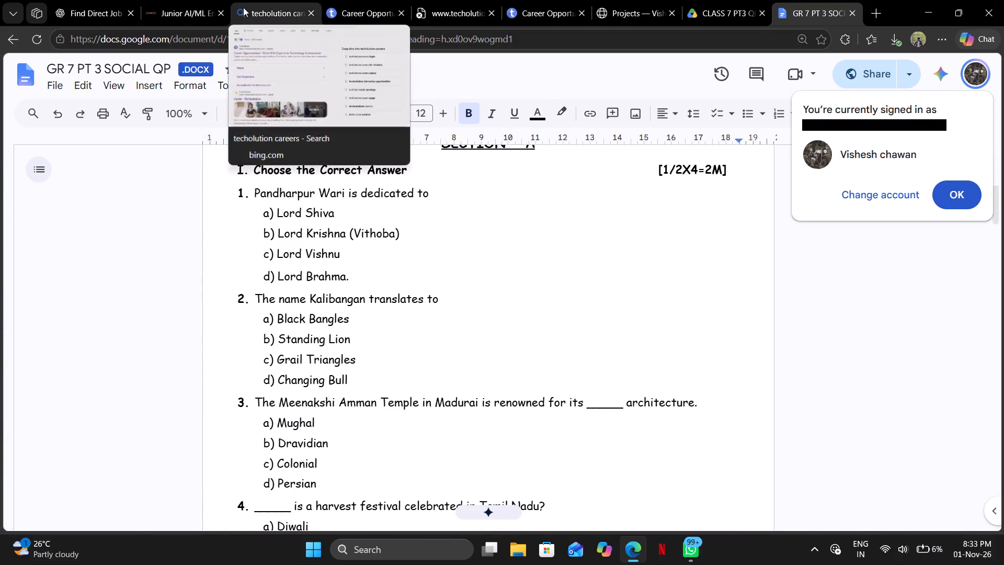
pyautogui.scroll(-2, 238, 20)
pyautogui.scroll(-5, 613, 325)
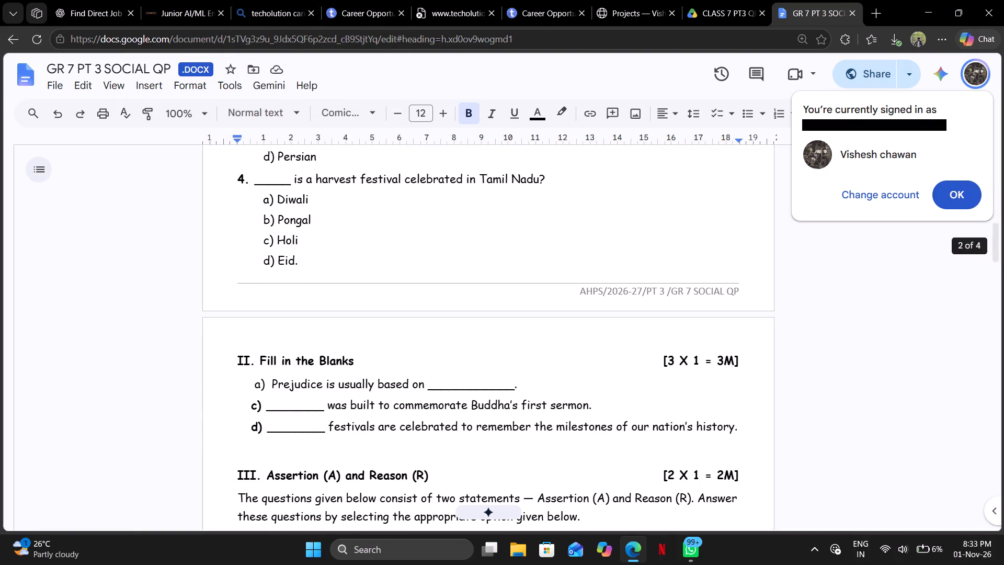
pyautogui.scroll(-4, 620, 332)
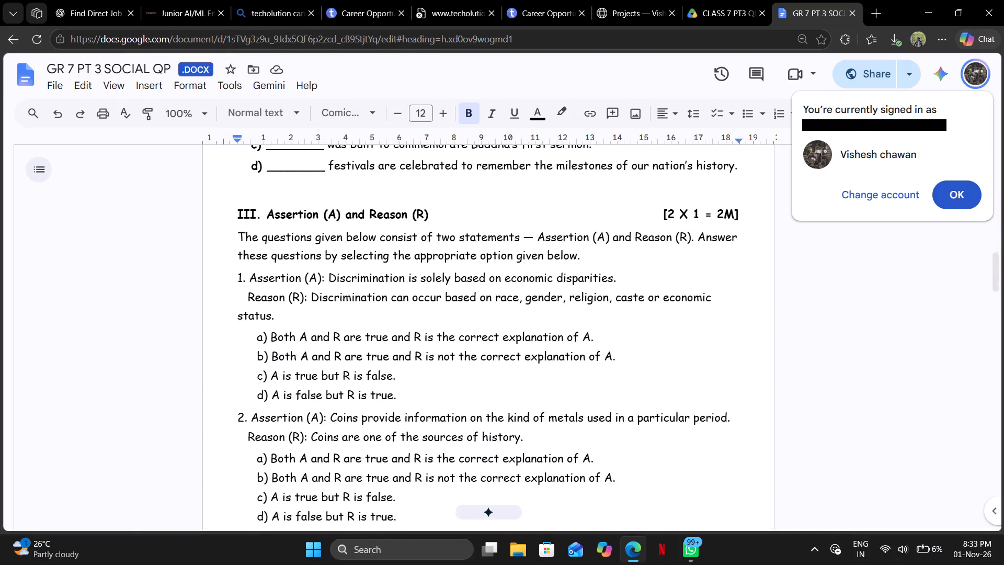
pyautogui.scroll(-7, 620, 331)
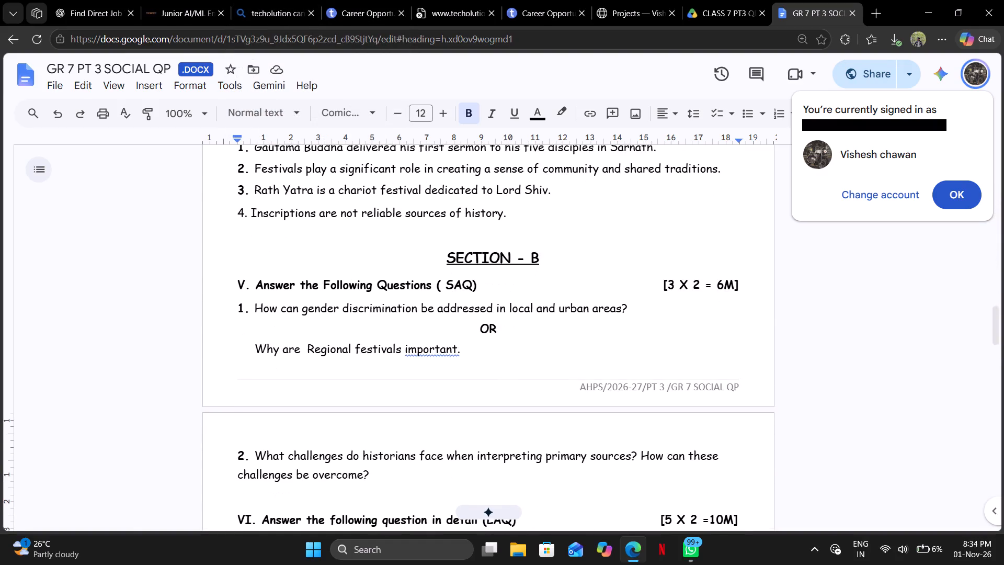
pyautogui.scroll(-3, 592, 564)
pyautogui.scroll(-5, 689, 349)
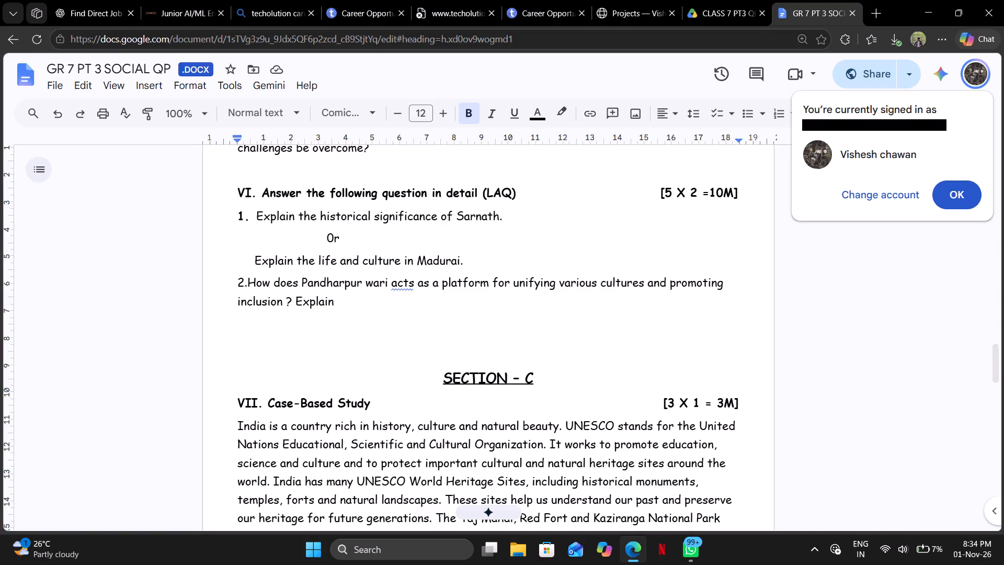
pyautogui.scroll(-6, 681, 404)
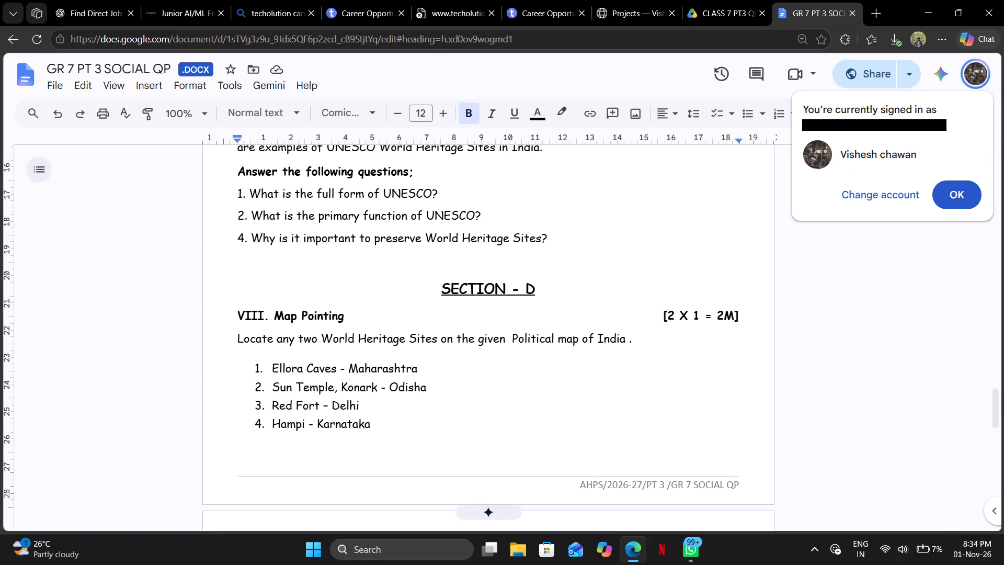
pyautogui.scroll(-4, 749, 275)
pyautogui.scroll(3, 691, 173)
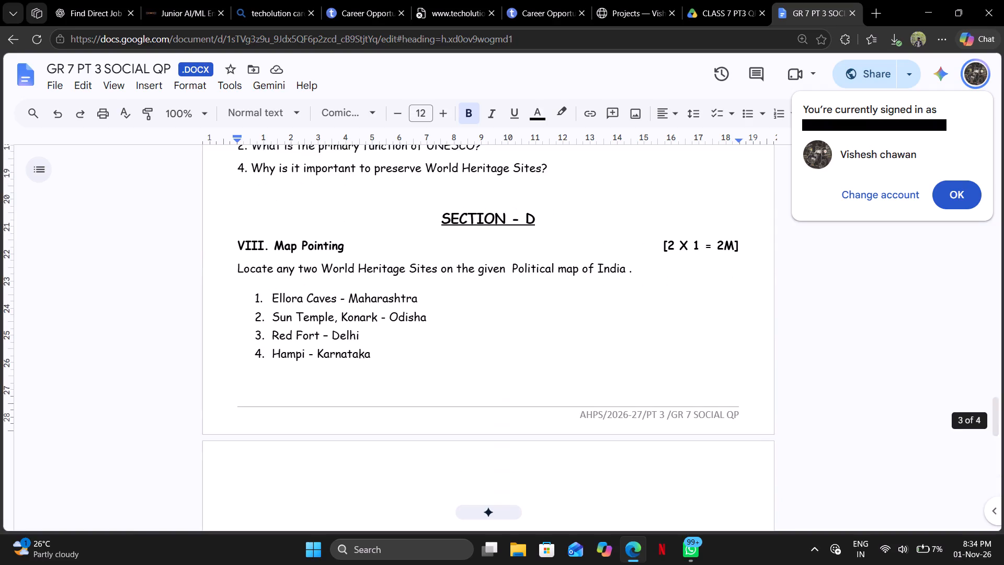
pyautogui.scroll(7, 697, 170)
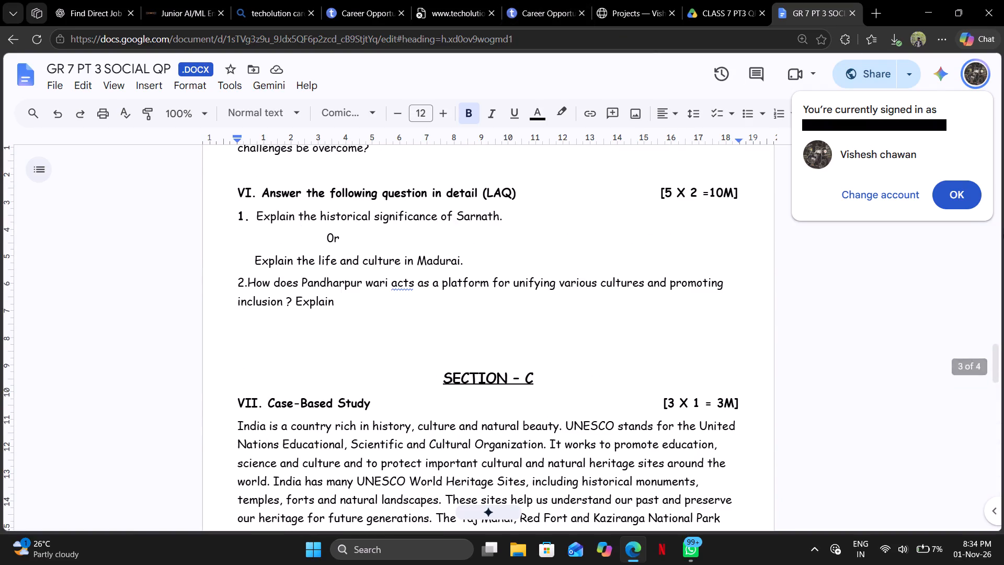
# Dismiss the notice about the currently signed-in account.
pyautogui.click(955, 186)
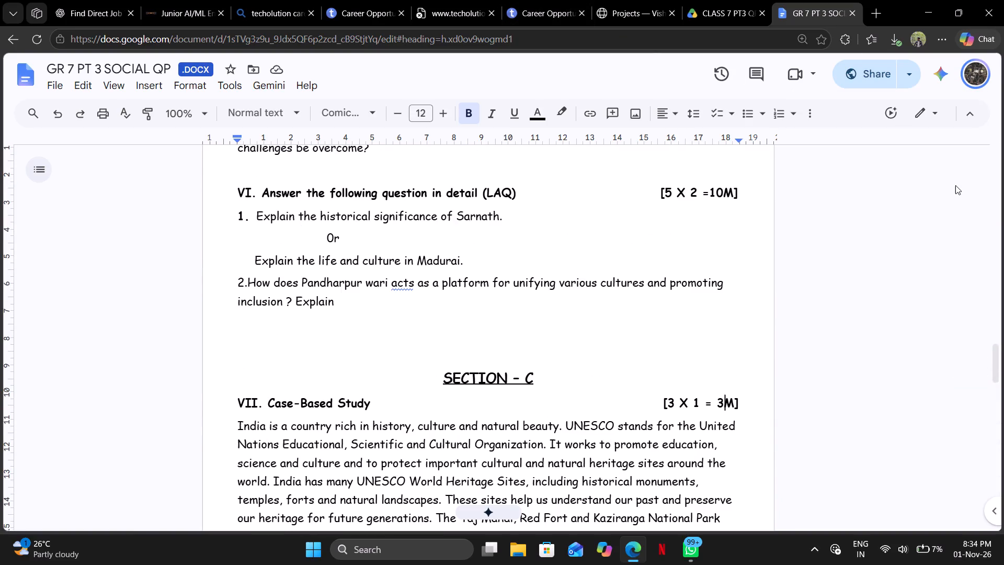
# Review the questions and marks from the Section VII Case-Based Study back up to the Section I multiple-choice questions.
pyautogui.scroll(-2, 642, 123)
pyautogui.scroll(2, 625, 274)
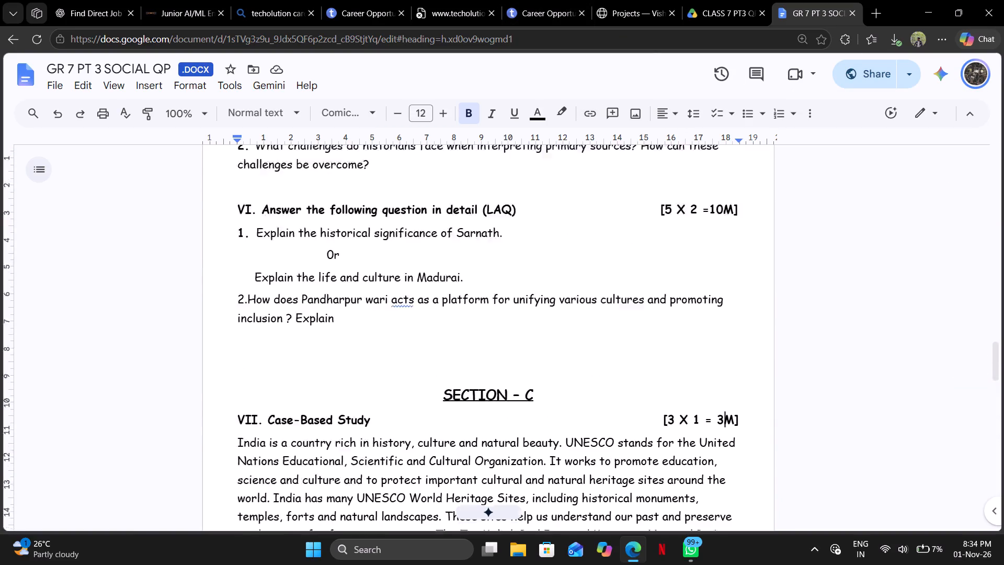
pyautogui.scroll(4, 626, 353)
pyautogui.scroll(8, 603, 308)
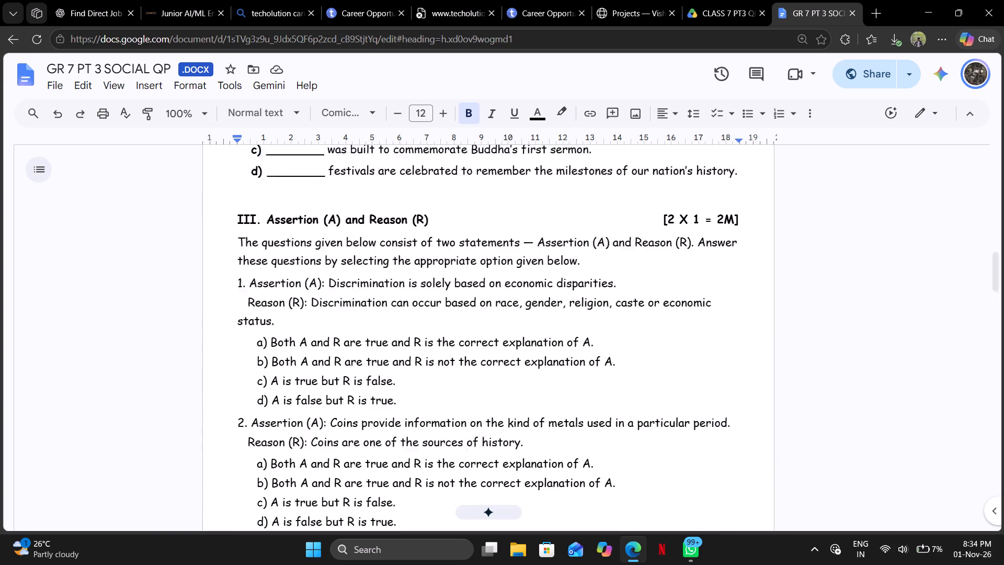
pyautogui.scroll(5, 607, 291)
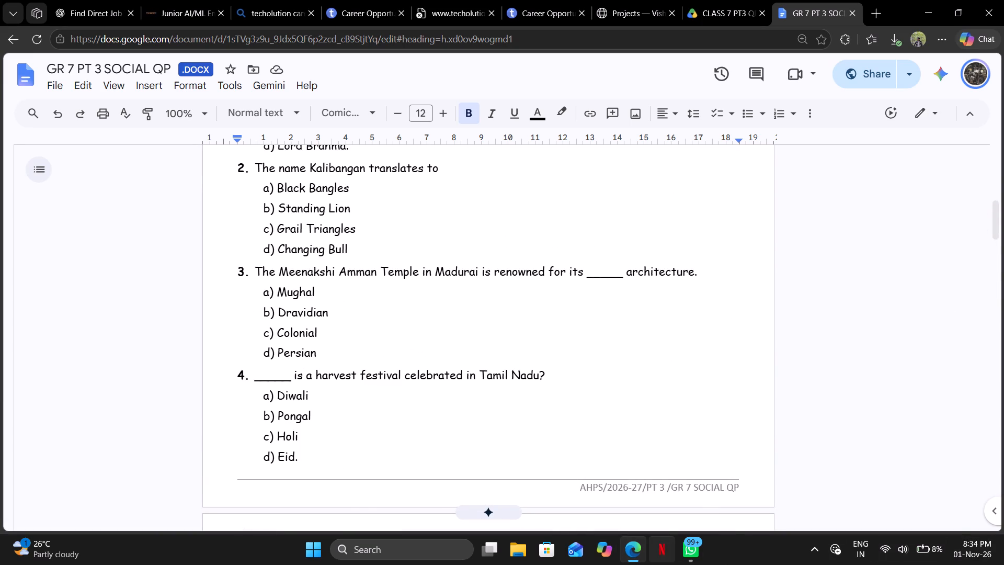
pyautogui.scroll(-6, 65, 0)
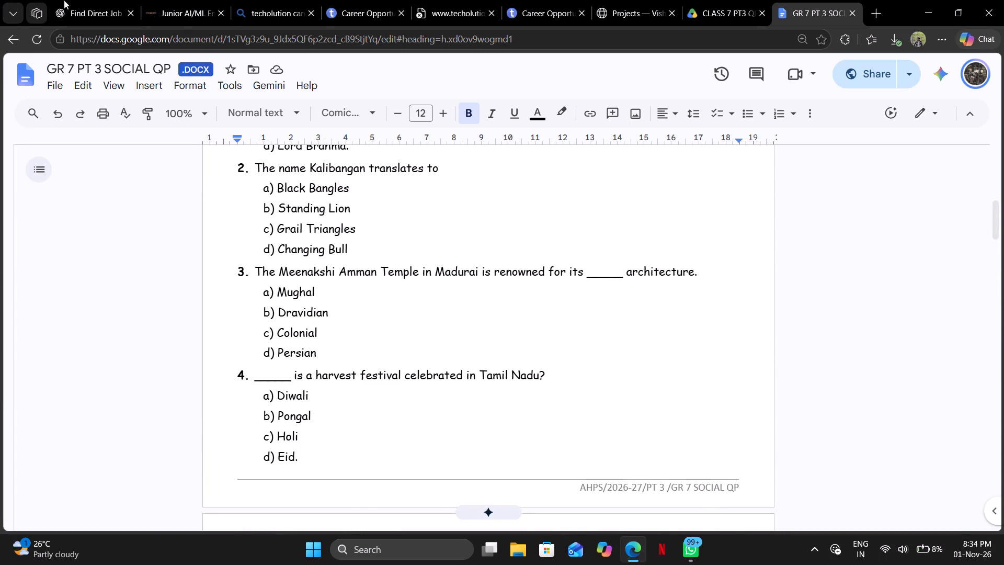